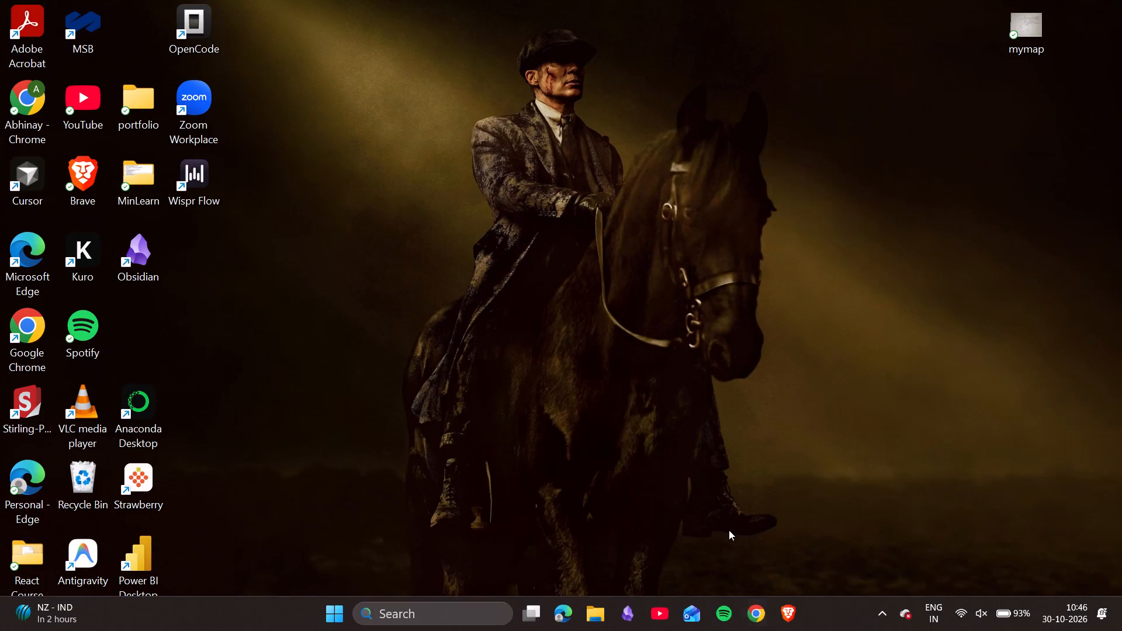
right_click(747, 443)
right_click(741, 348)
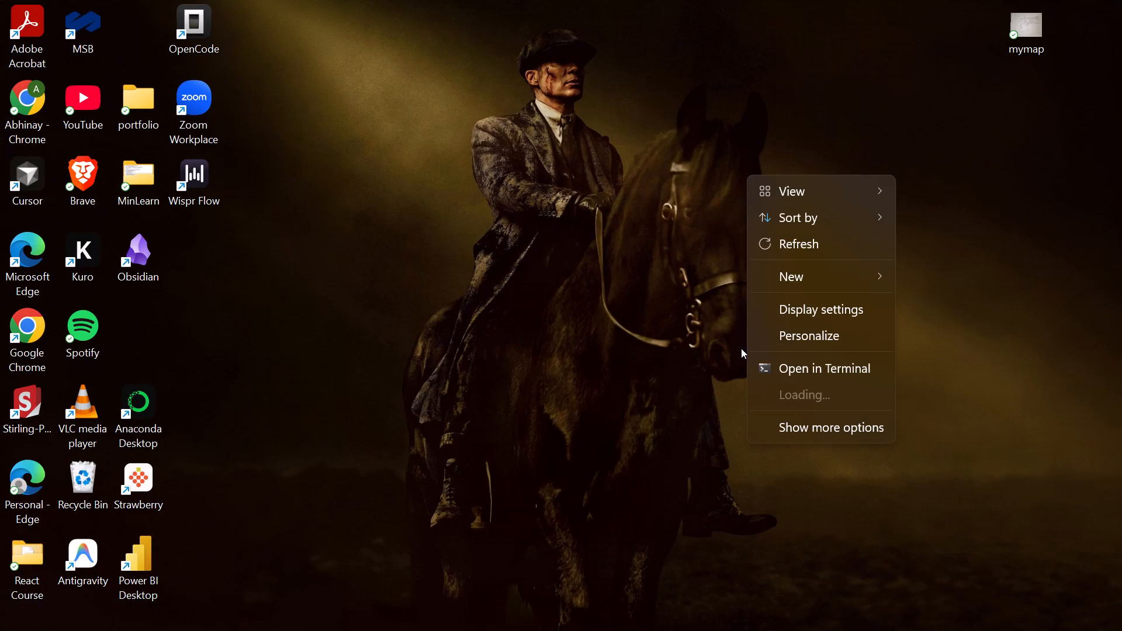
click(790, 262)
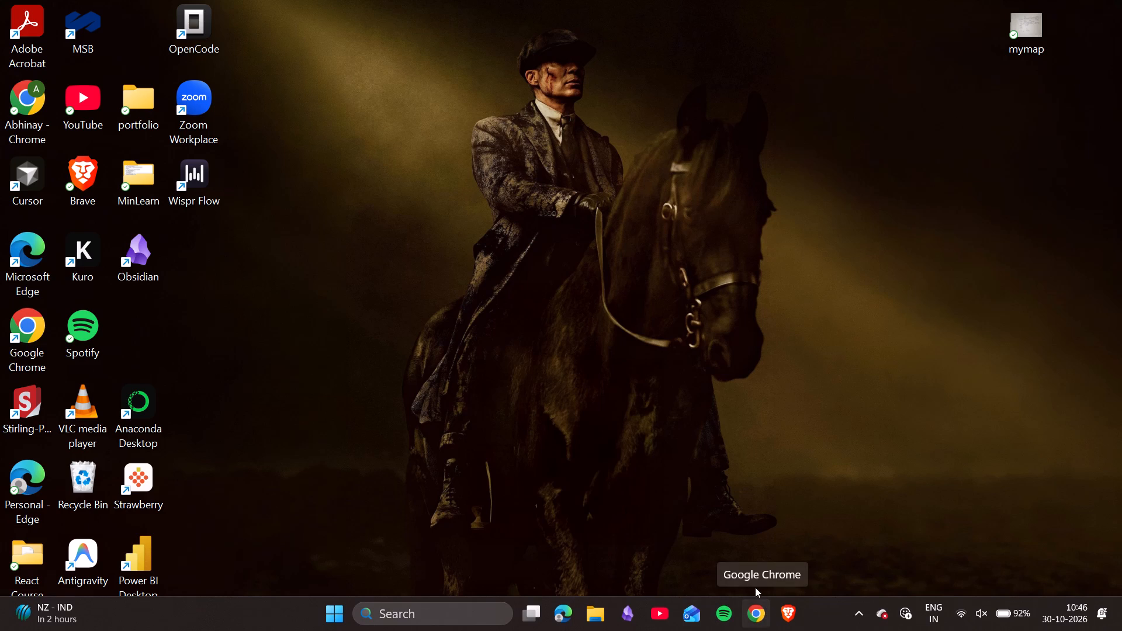
Launch Google Chrome from the desktop and open the browser window with the user's profile.
click(768, 615)
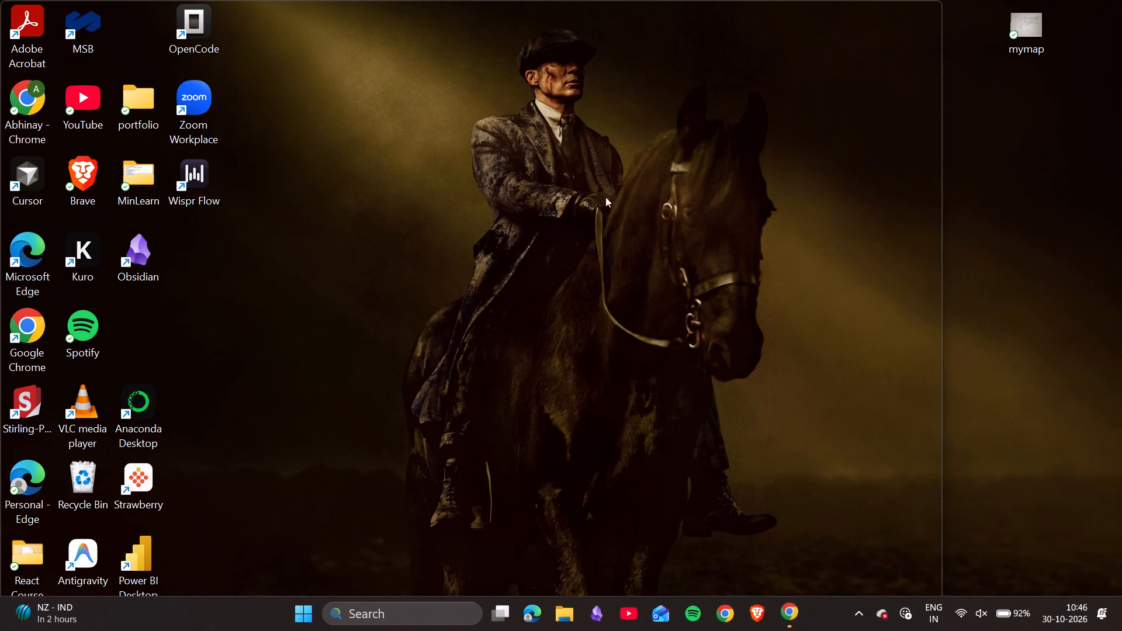
click(333, 335)
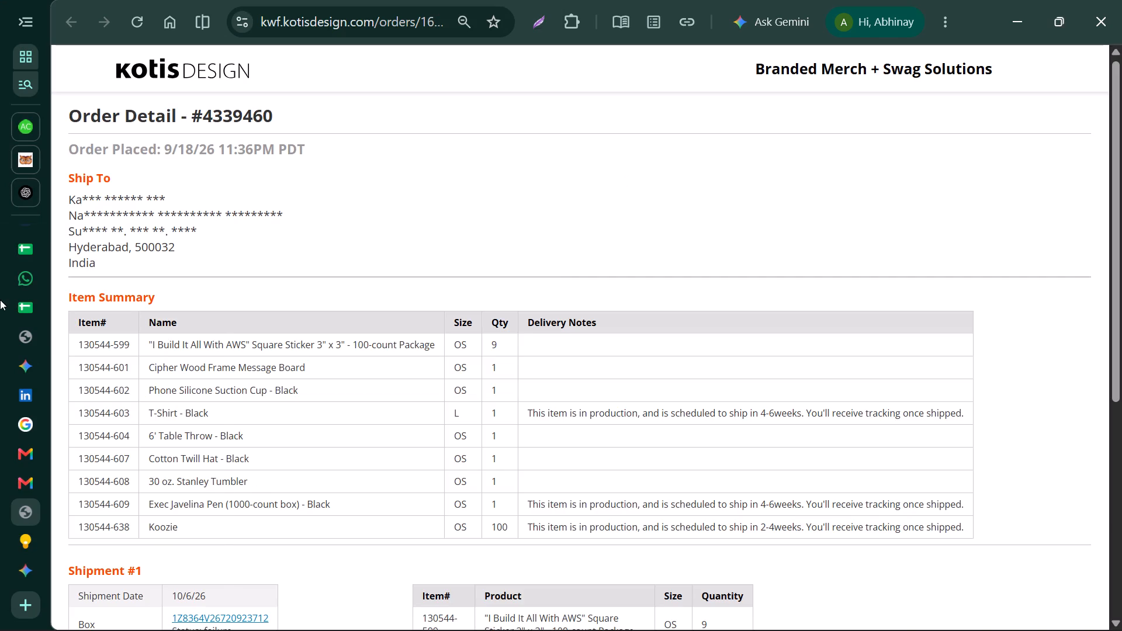
Look through the list of open browser tabs to find the one to work in.
scroll(0, 300, up, 4)
scroll(99, 510, down, 3)
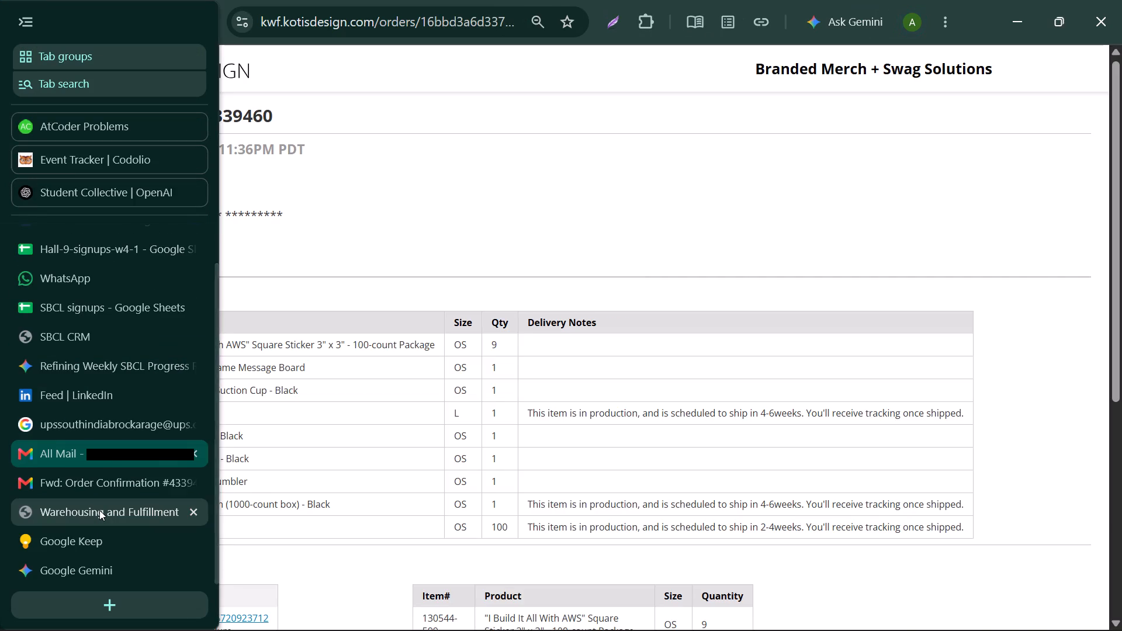
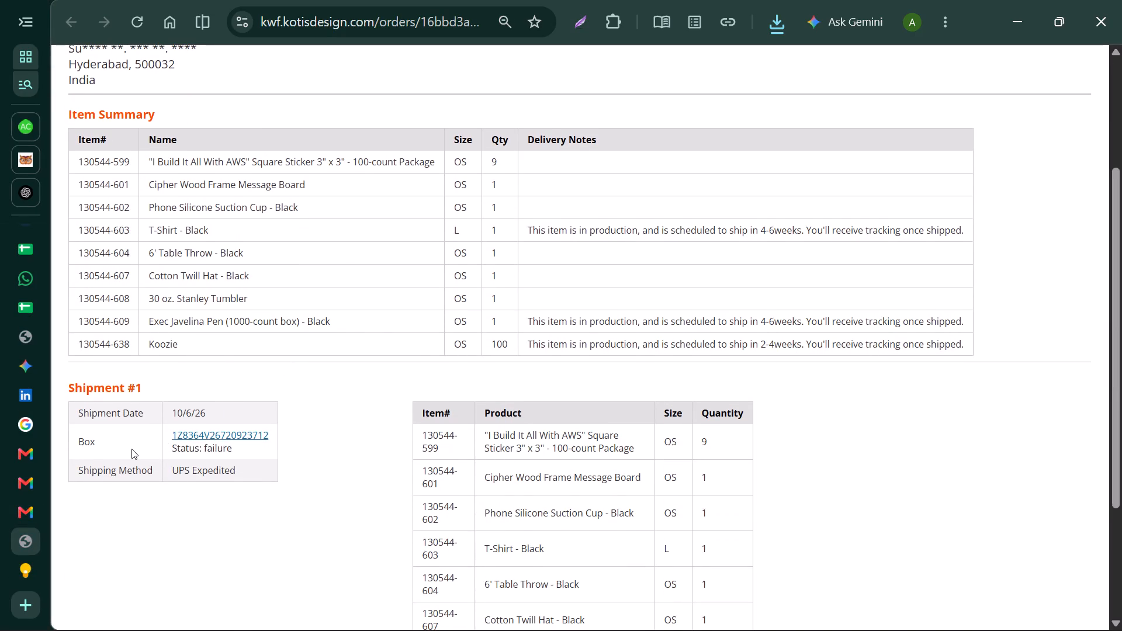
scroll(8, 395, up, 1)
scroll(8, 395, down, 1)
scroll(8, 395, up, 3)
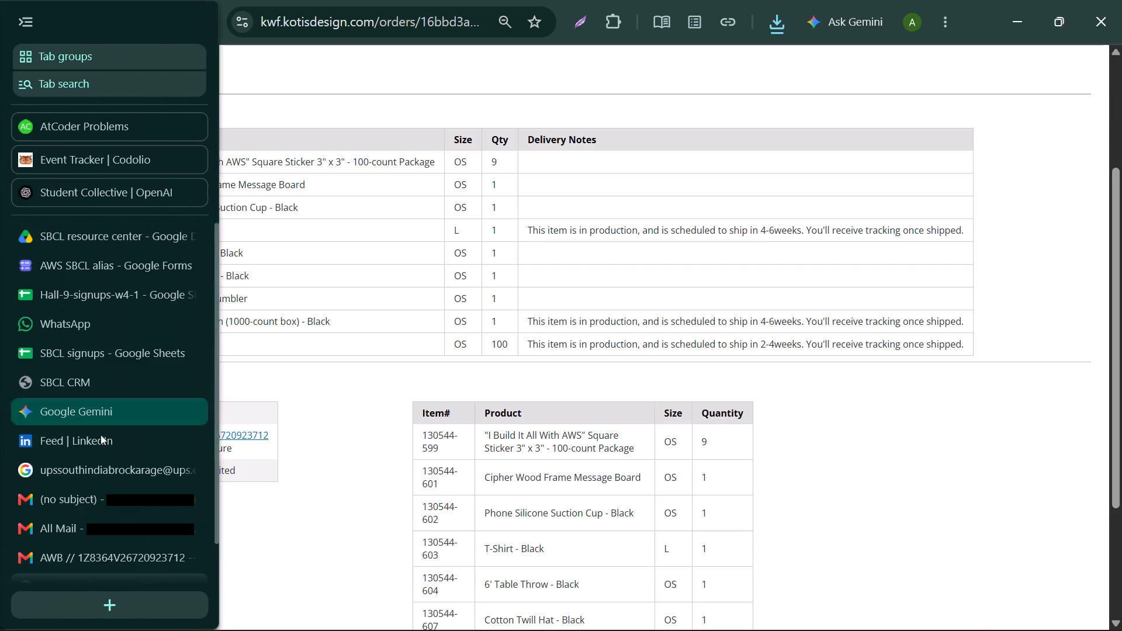
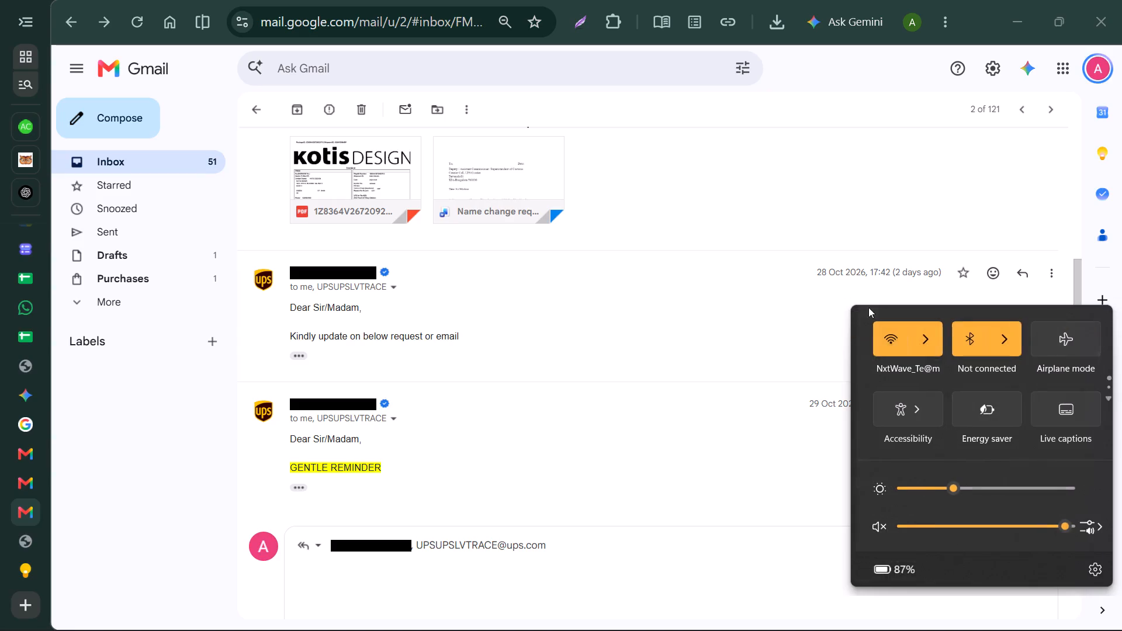
Connect the realme Buds T110 earbuds to the computer over Bluetooth.
click(991, 344)
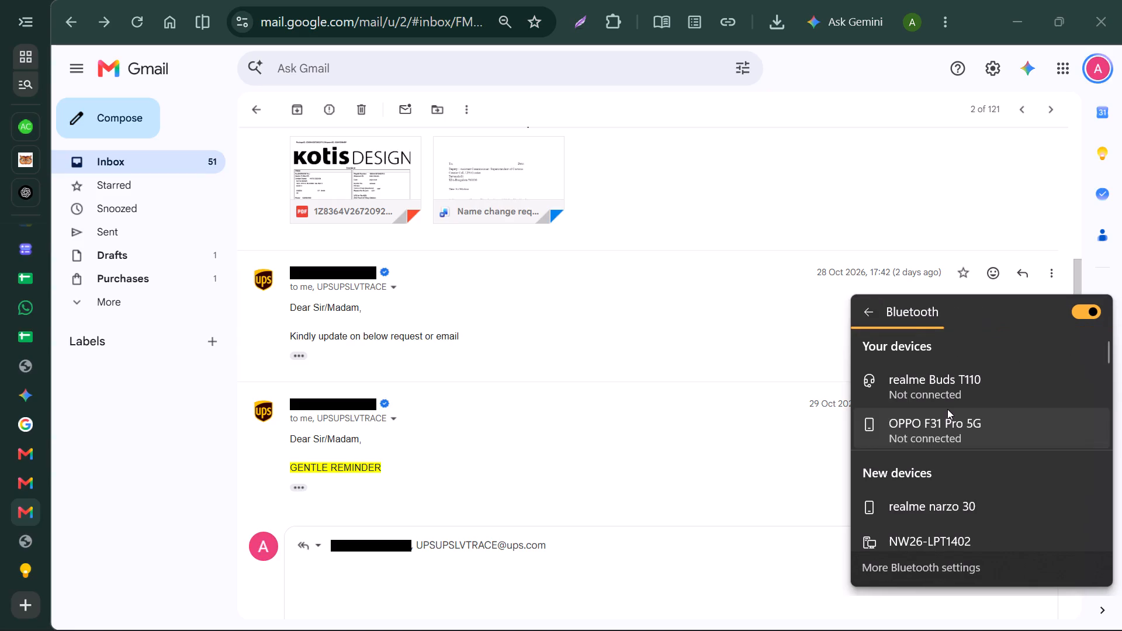
click(914, 370)
click(864, 299)
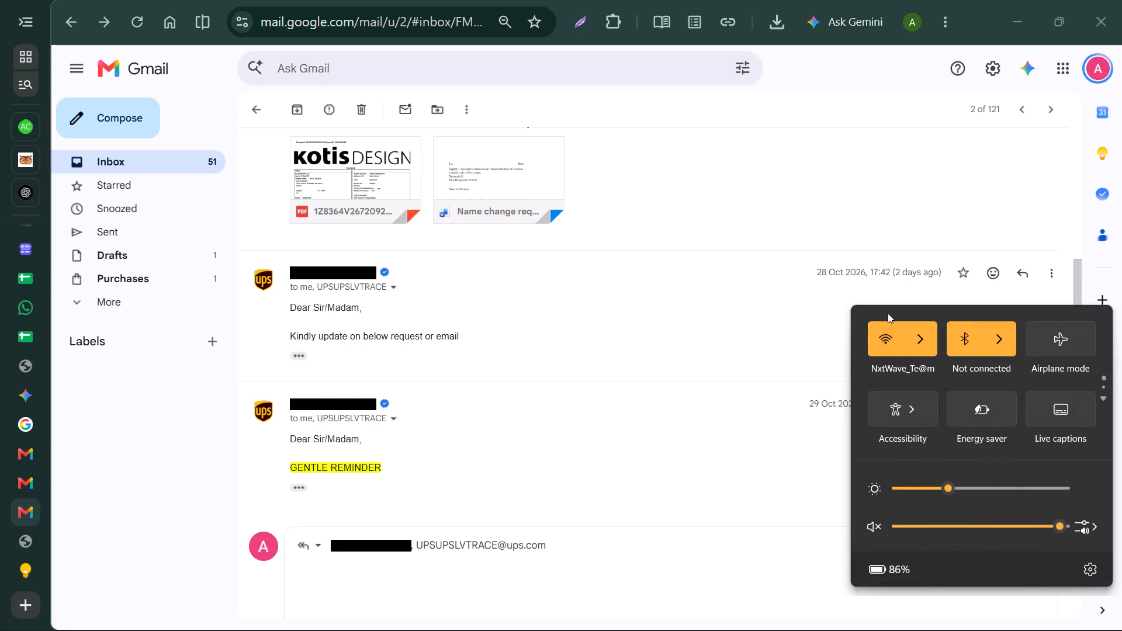
click(1003, 342)
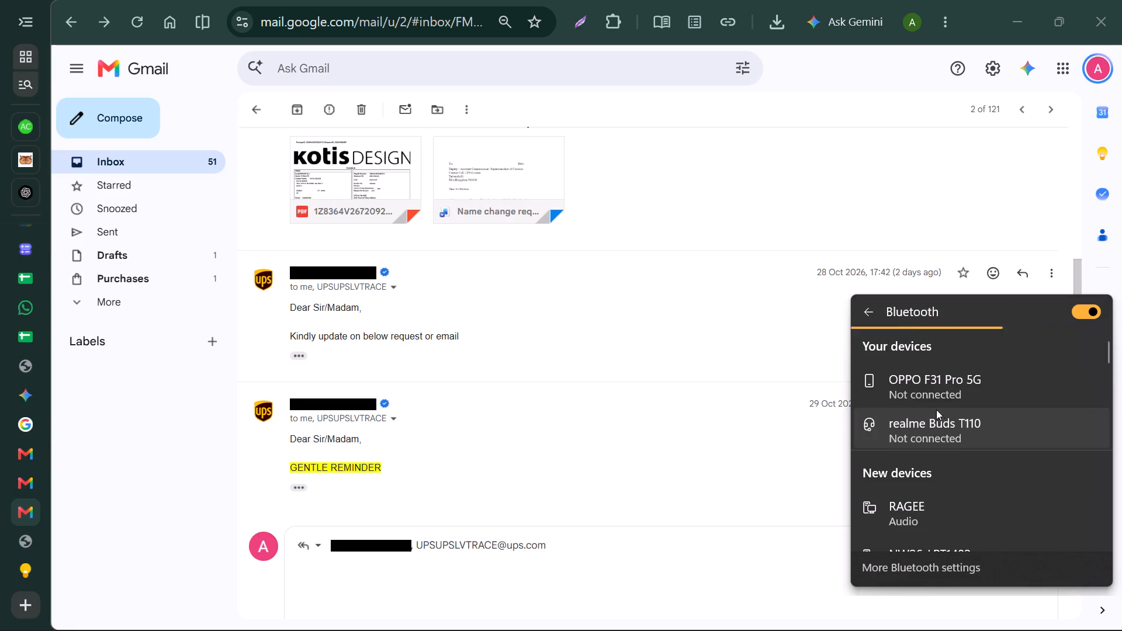
click(944, 438)
click(874, 315)
click(1002, 349)
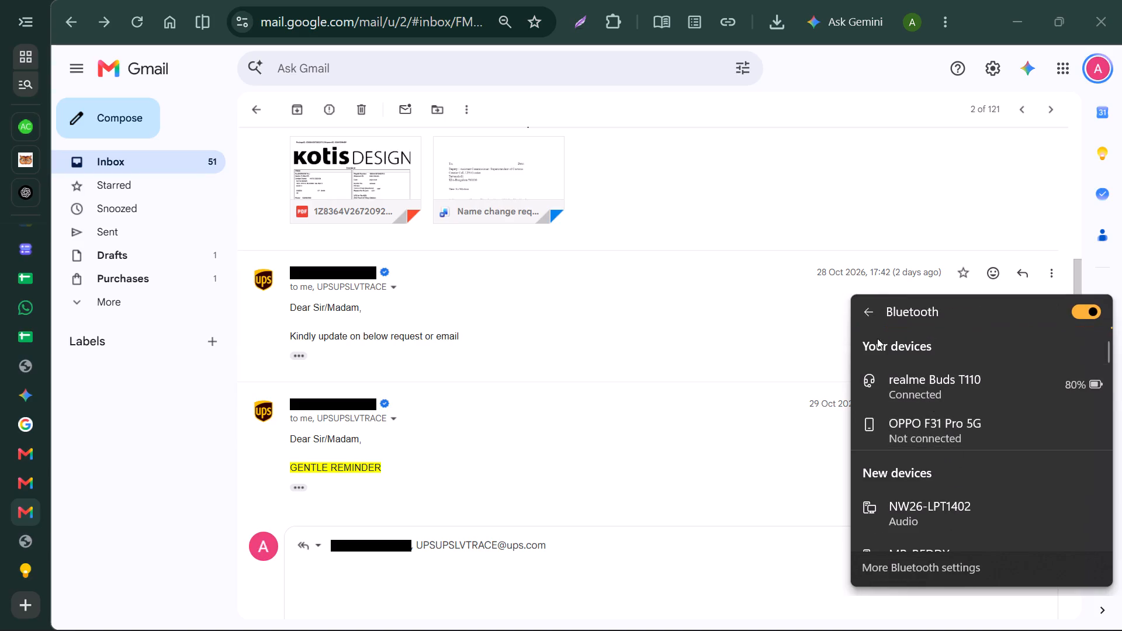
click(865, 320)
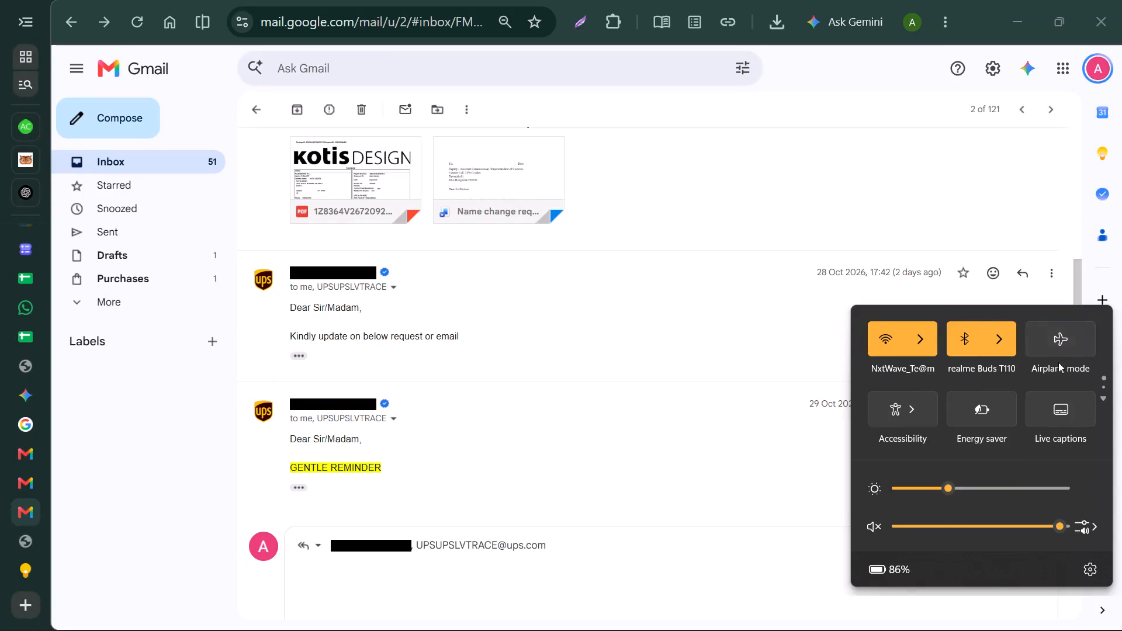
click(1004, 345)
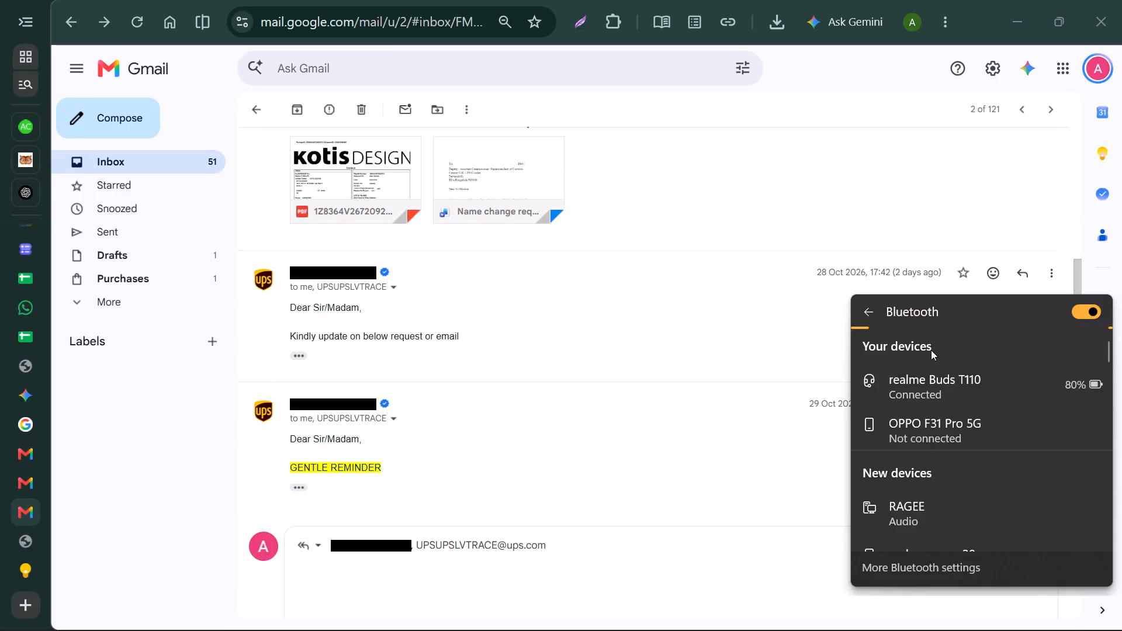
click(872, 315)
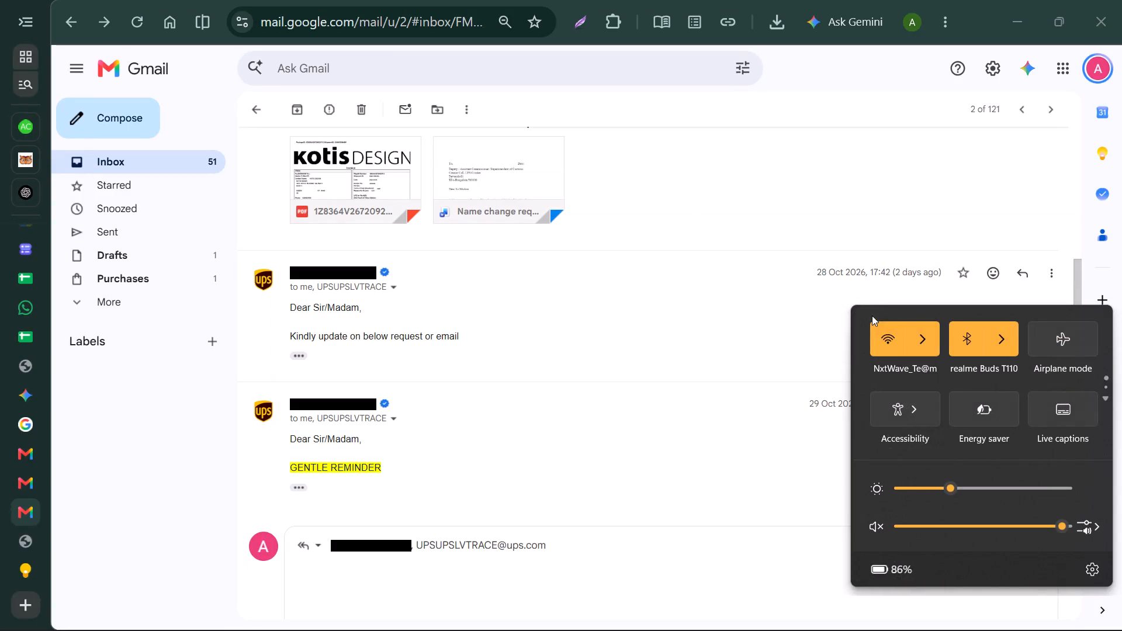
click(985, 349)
Bring up the overview of open windows.
key(super+Tab)
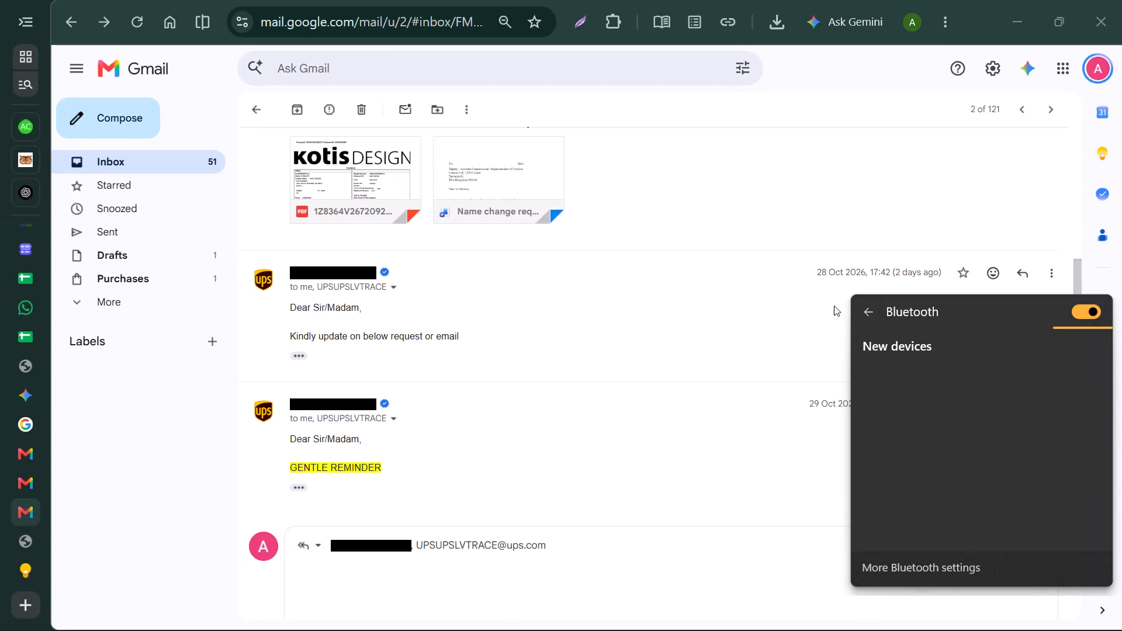
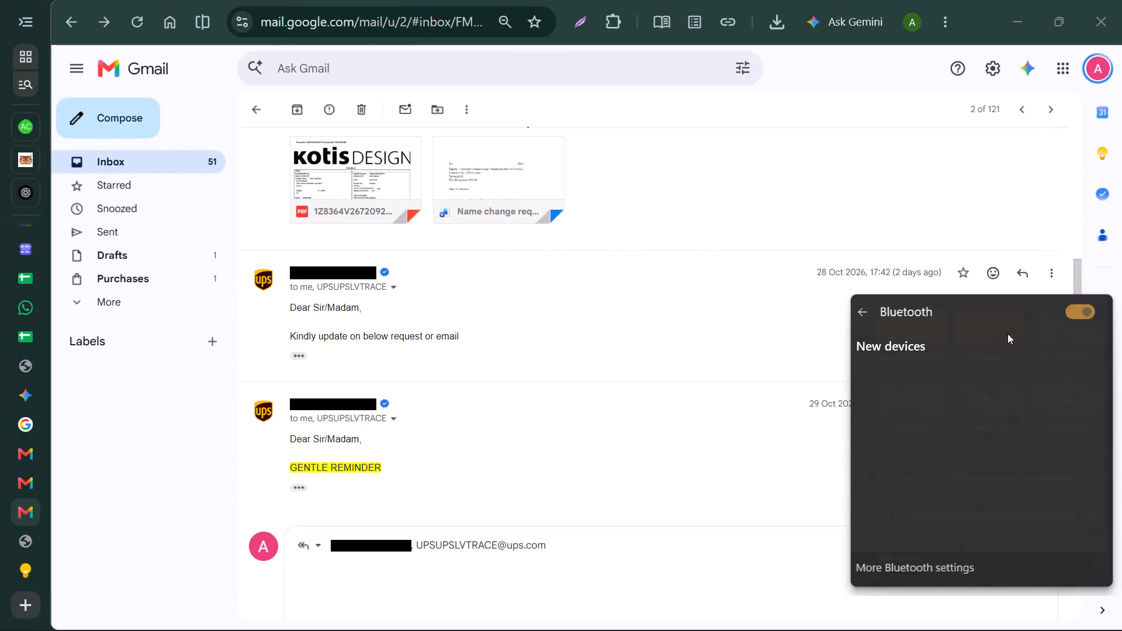
Check the realme Buds T110 entry in the quick settings list of Bluetooth devices.
click(897, 396)
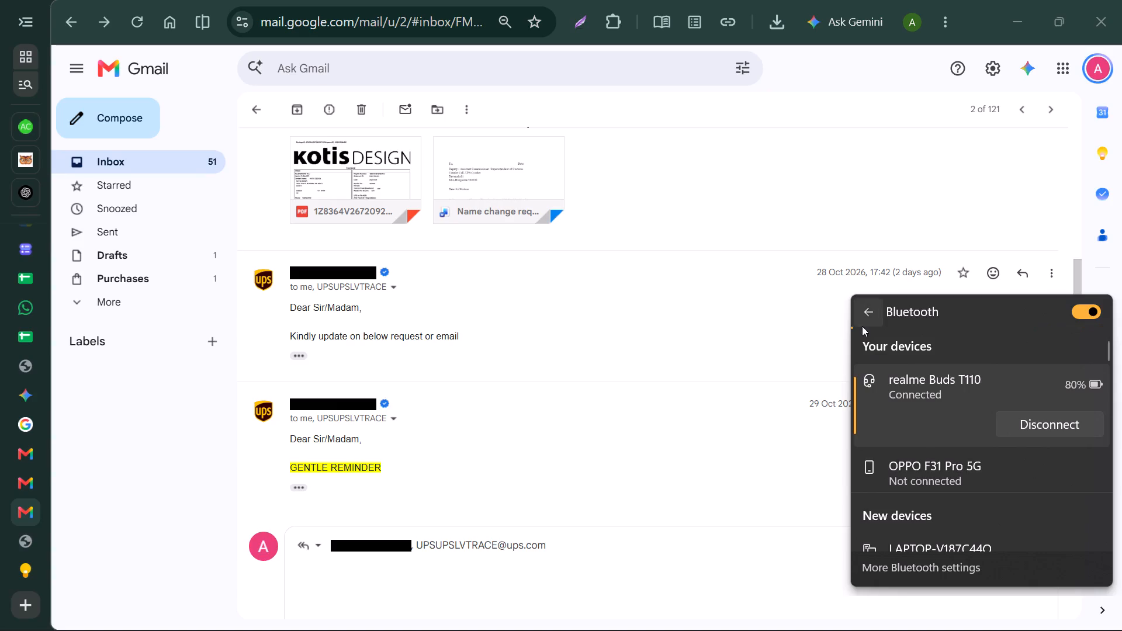
click(866, 327)
click(868, 324)
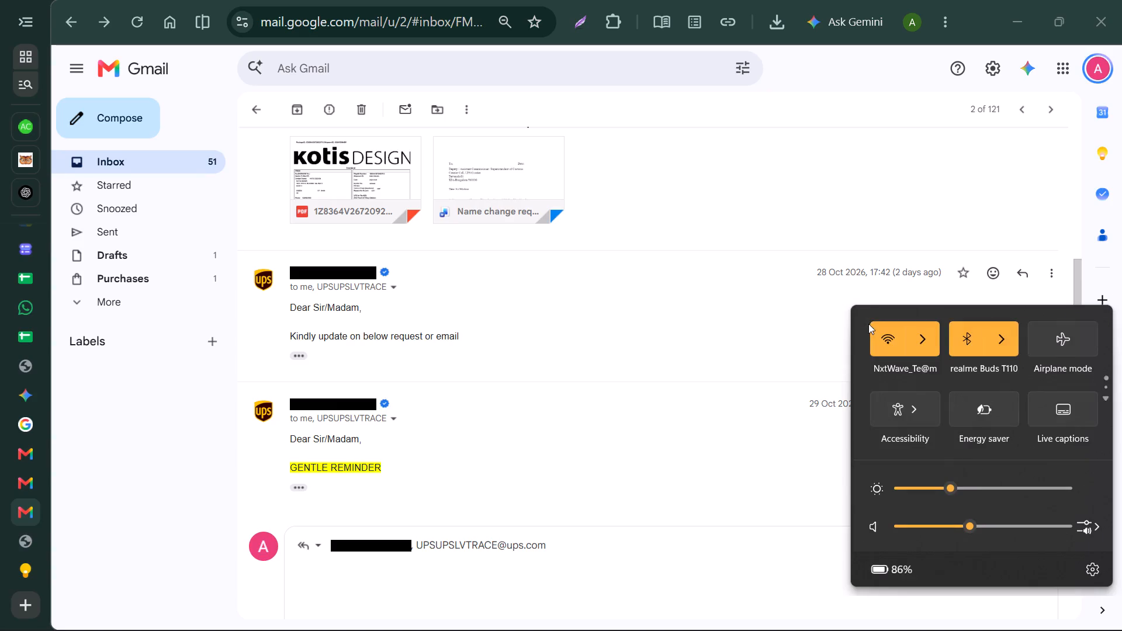
click(1001, 346)
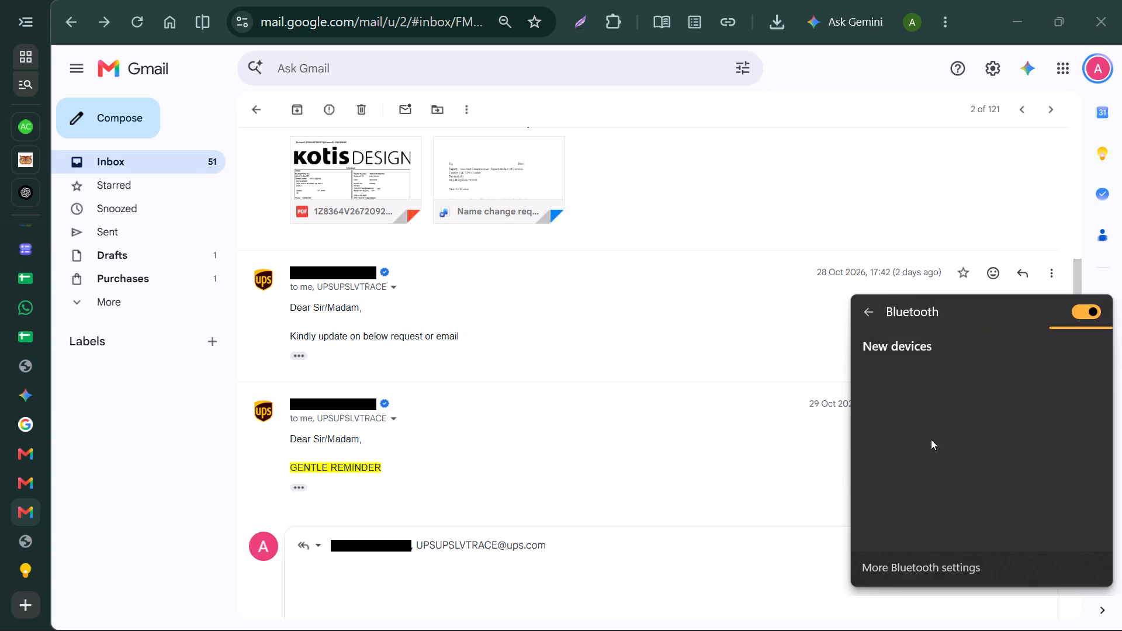
click(877, 314)
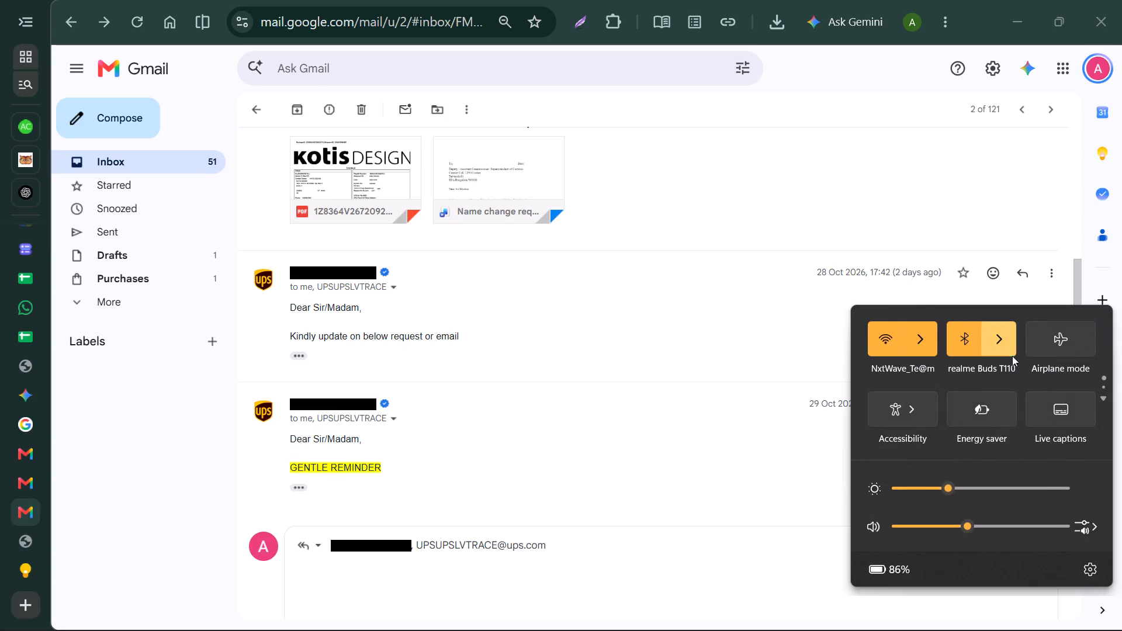
Open the full Bluetooth & devices settings and remove the realme Buds T110 from the paired devices.
click(1010, 353)
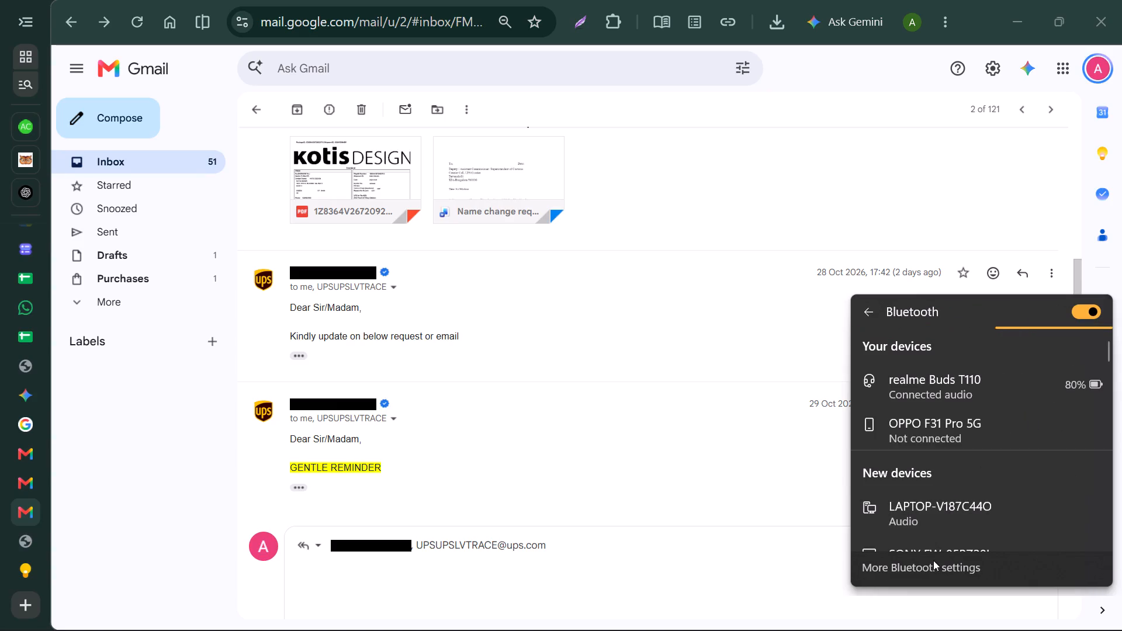
click(941, 564)
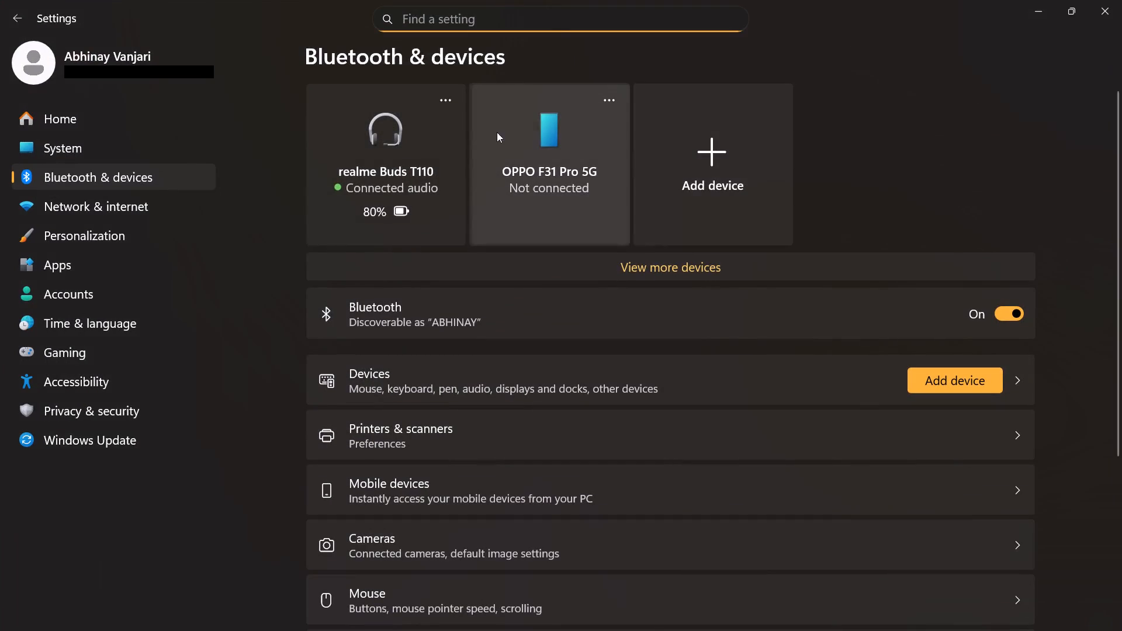
click(444, 103)
click(456, 64)
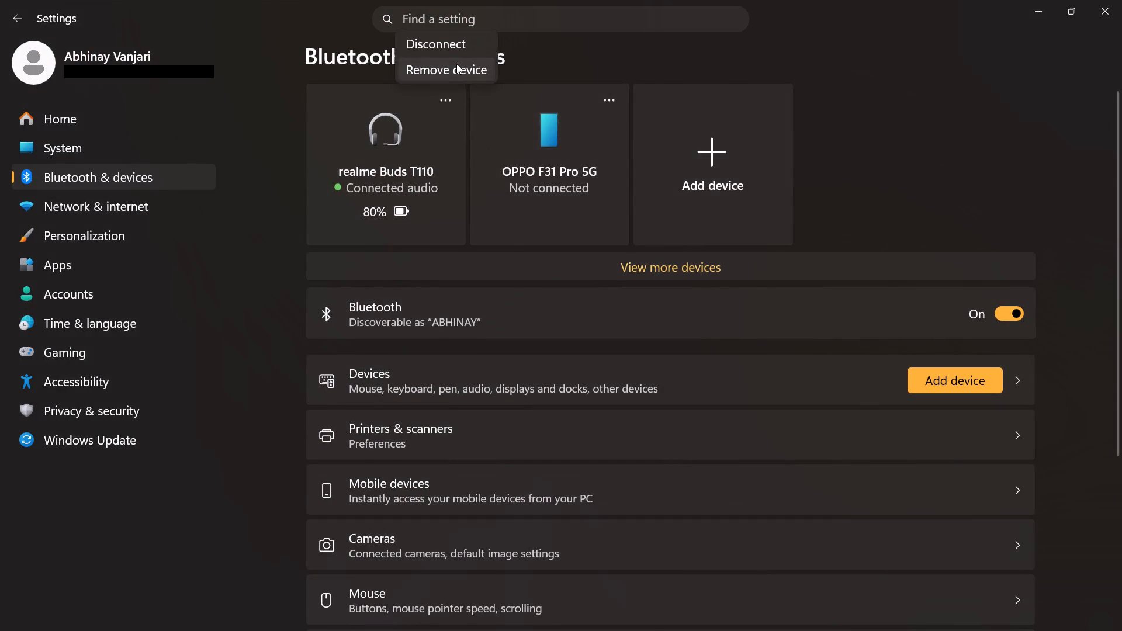
Start adding a new device of the Bluetooth type to list the discoverable devices nearby.
click(735, 235)
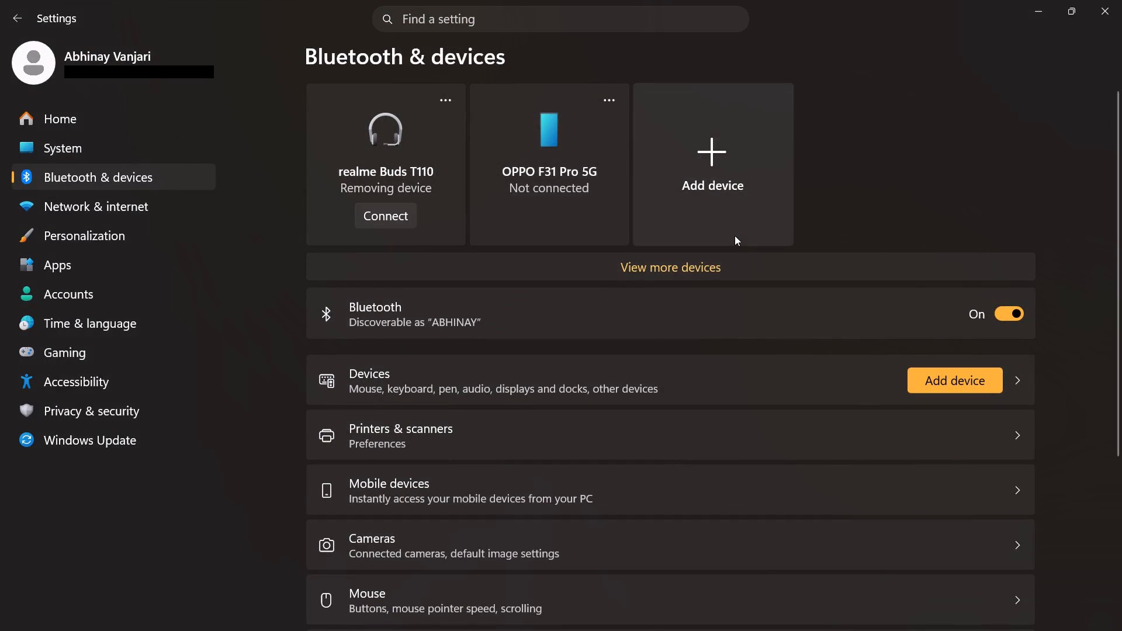
click(500, 200)
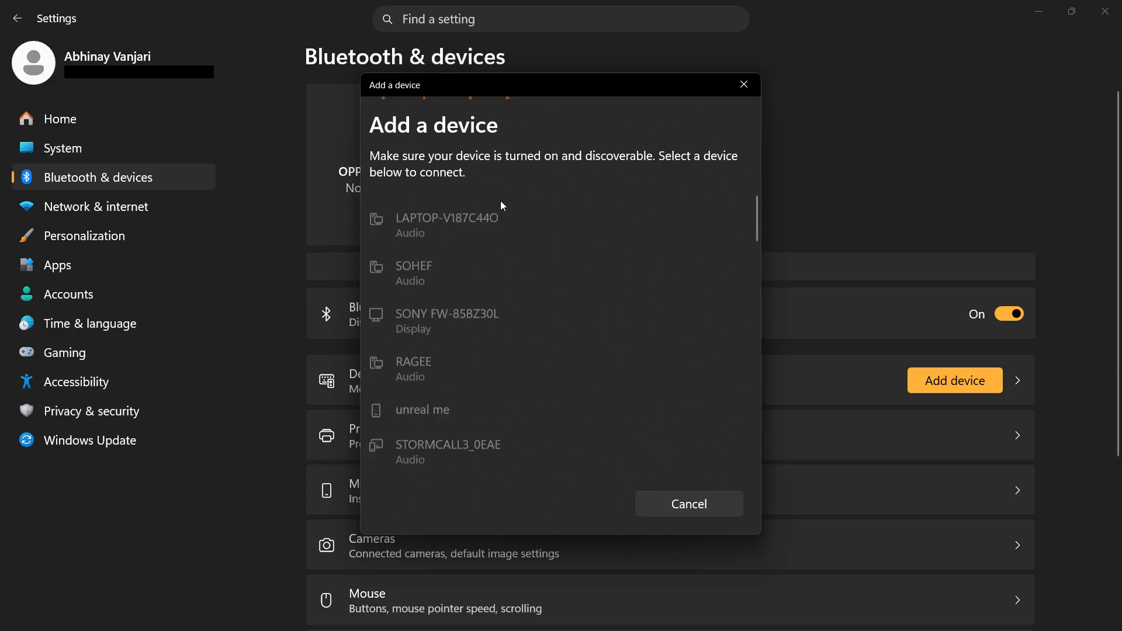
Look through the discovered Bluetooth devices in the Add a device list for the one to connect.
scroll(497, 446, down, 5)
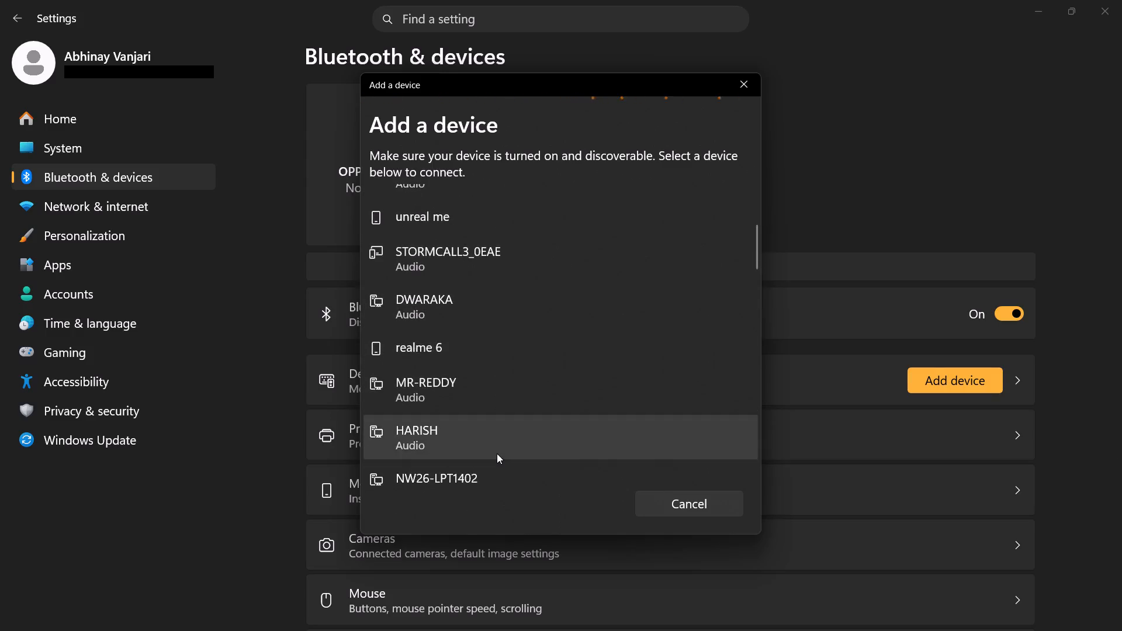
scroll(497, 453, down, 3)
scroll(453, 407, down, 7)
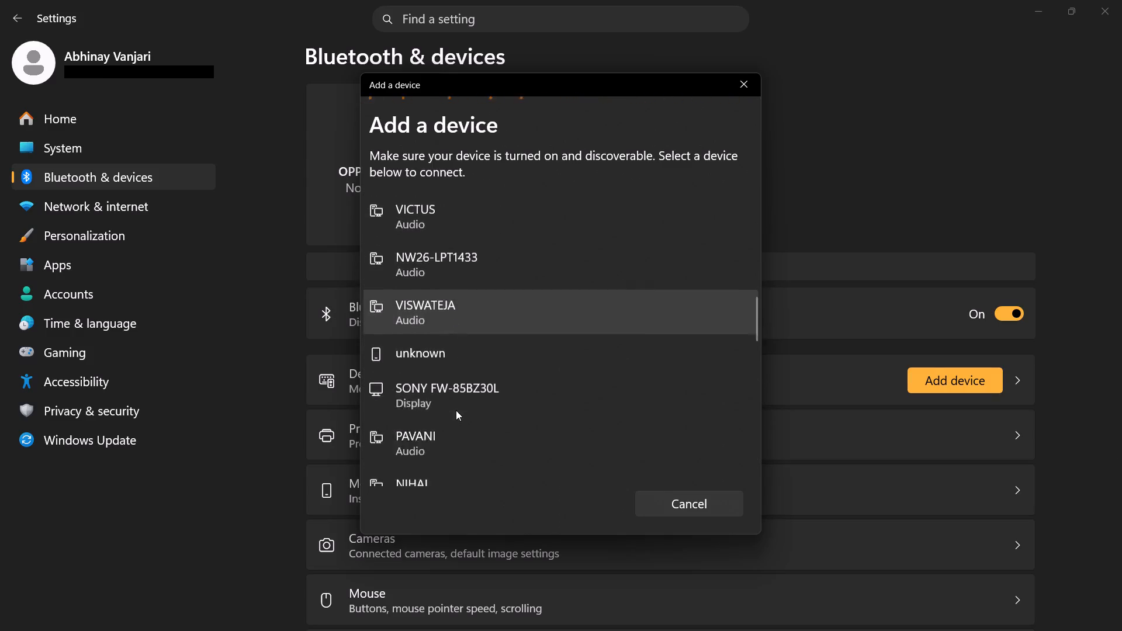
scroll(456, 410, down, 8)
scroll(437, 401, up, 1)
scroll(437, 401, down, 4)
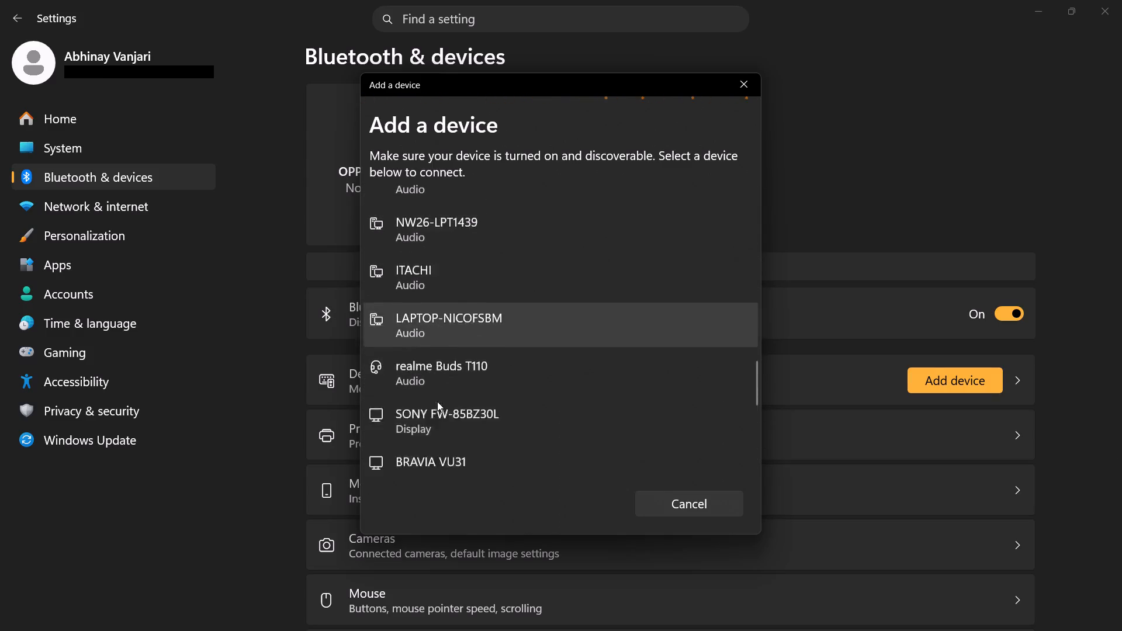
Pair the realme Buds T110 audio device from the discovered devices and finish adding it.
scroll(437, 401, up, 2)
click(413, 330)
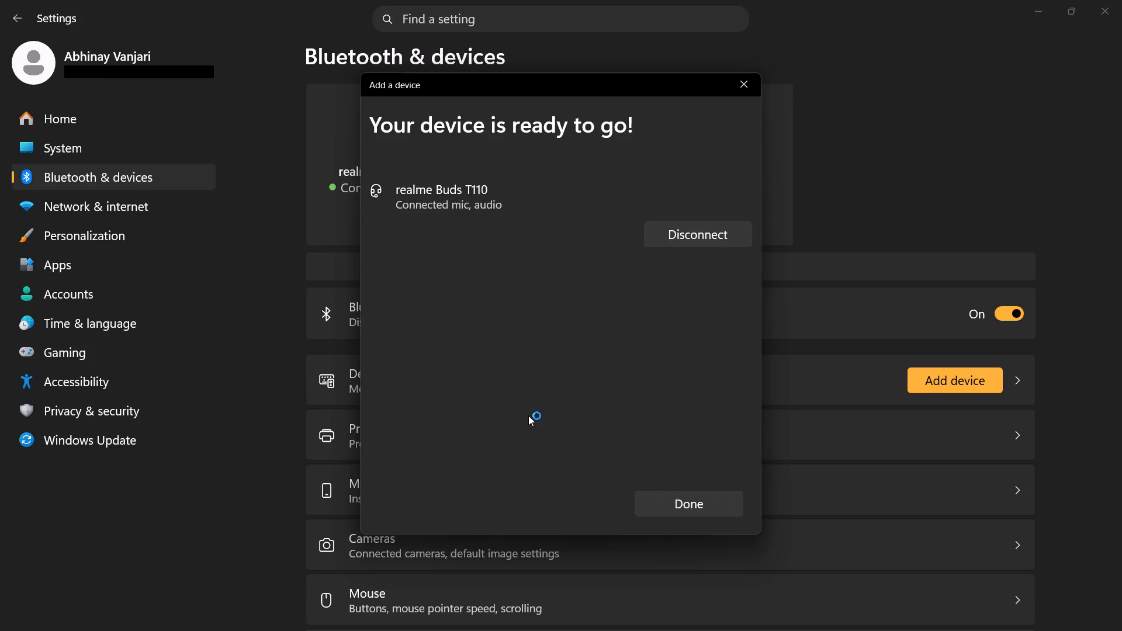
click(714, 516)
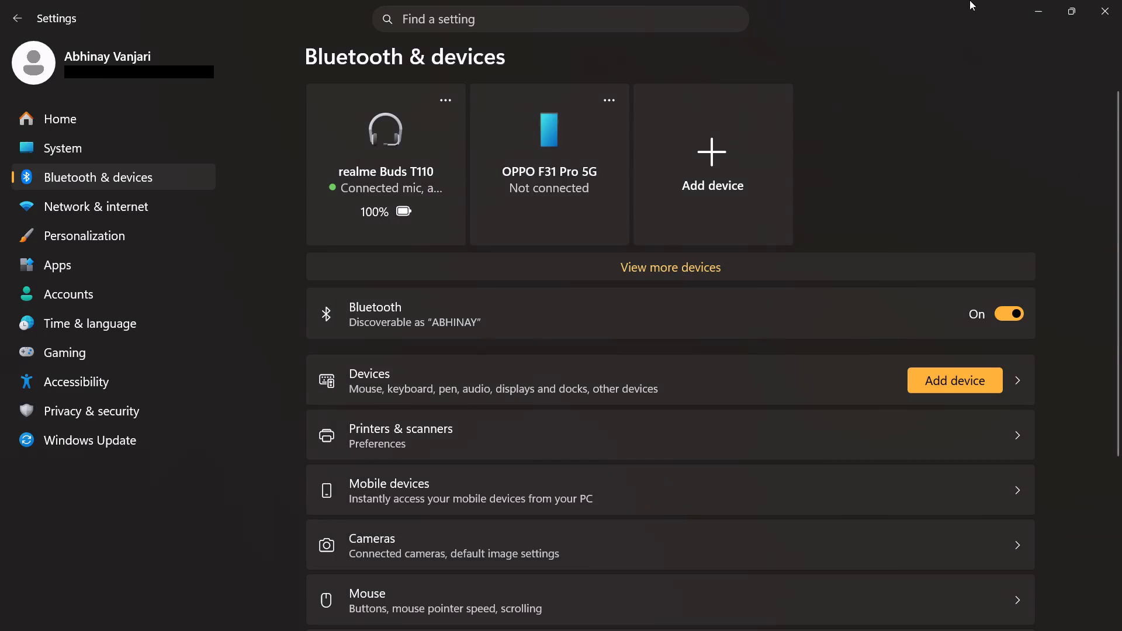
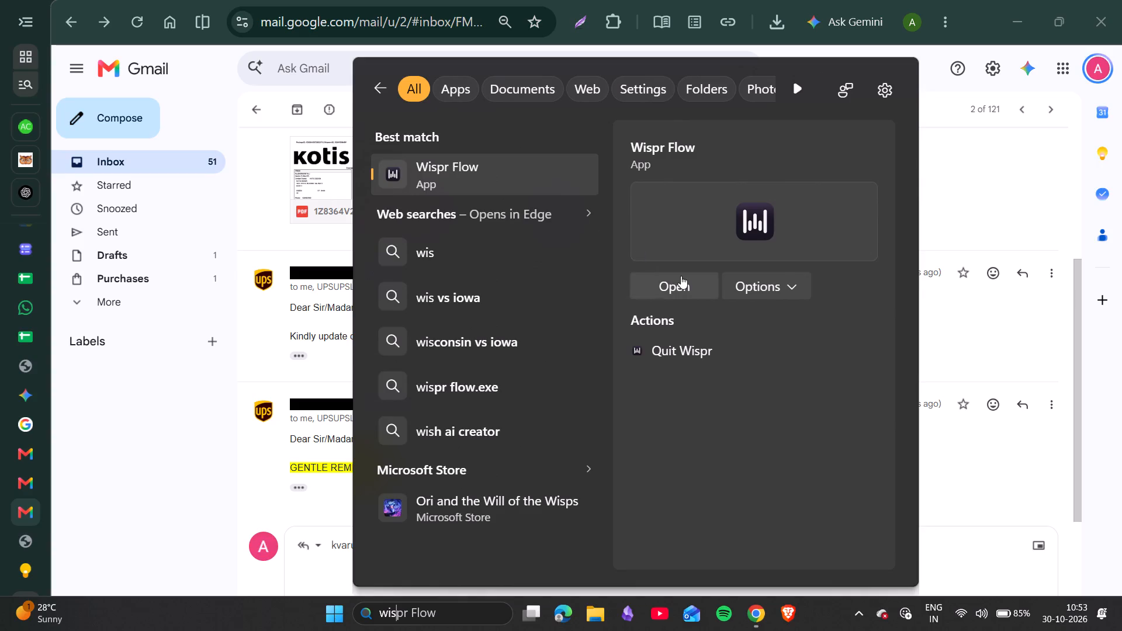
Open the Wispr Flow dictation app from the search results and maximize its window.
click(681, 276)
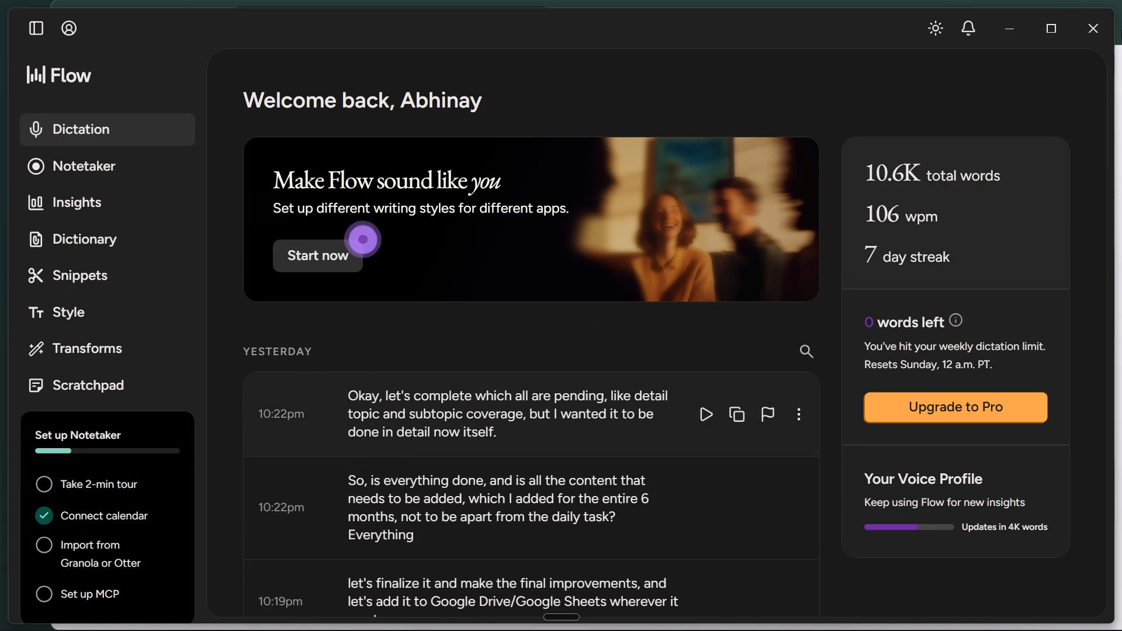
click(1054, 36)
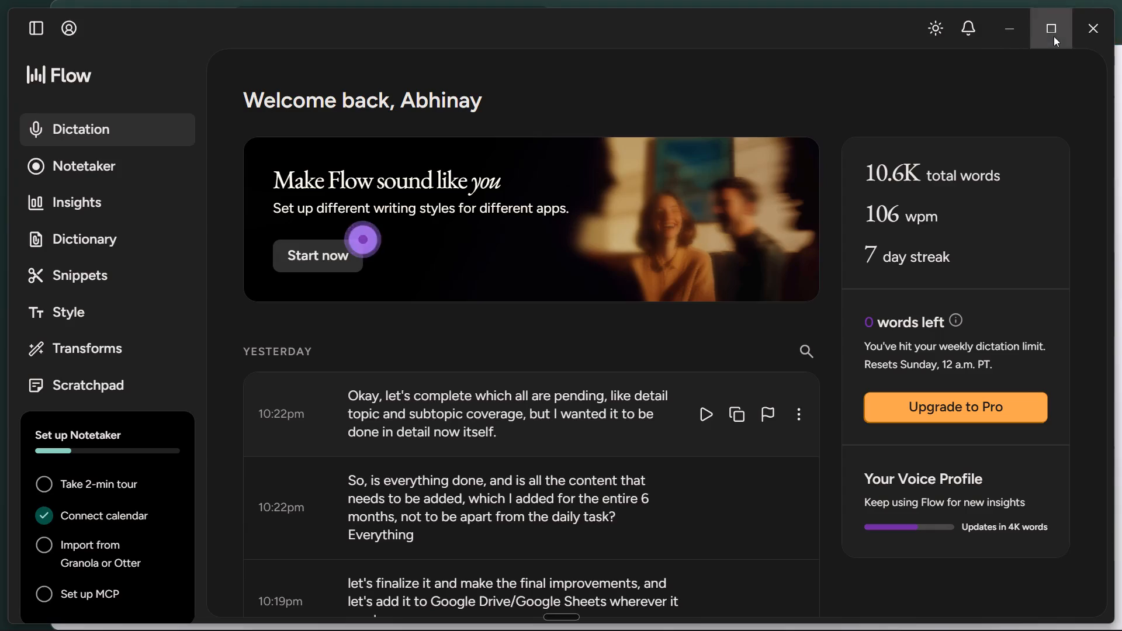
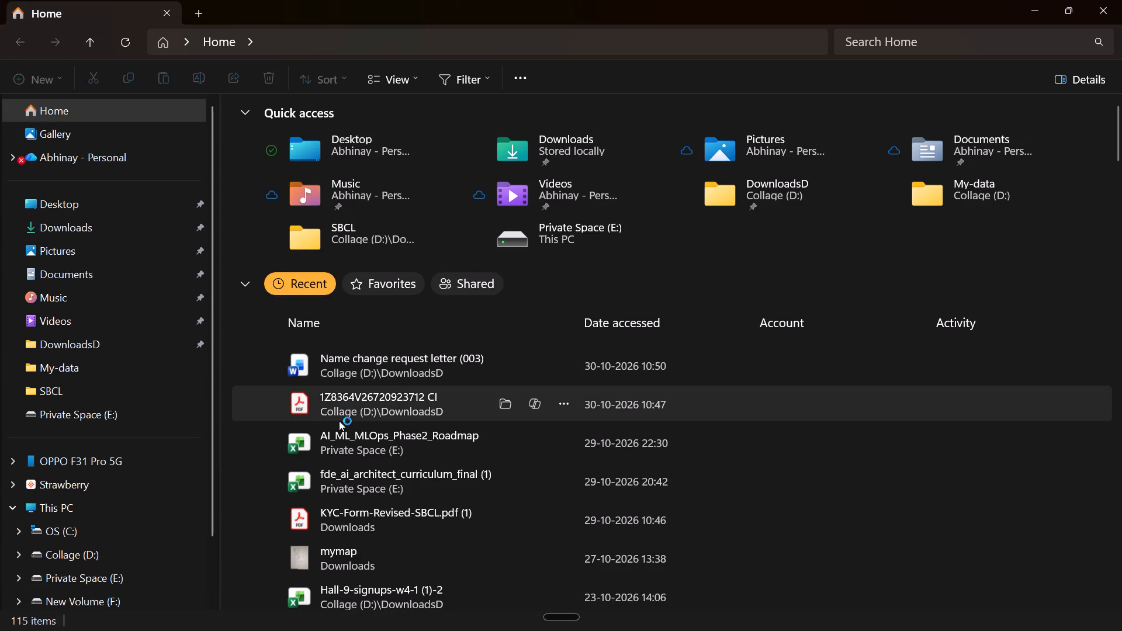
Open the recent PDF ending in "CI" from the DownloadsD folder and look over the invoice details on its first page.
double_click(331, 409)
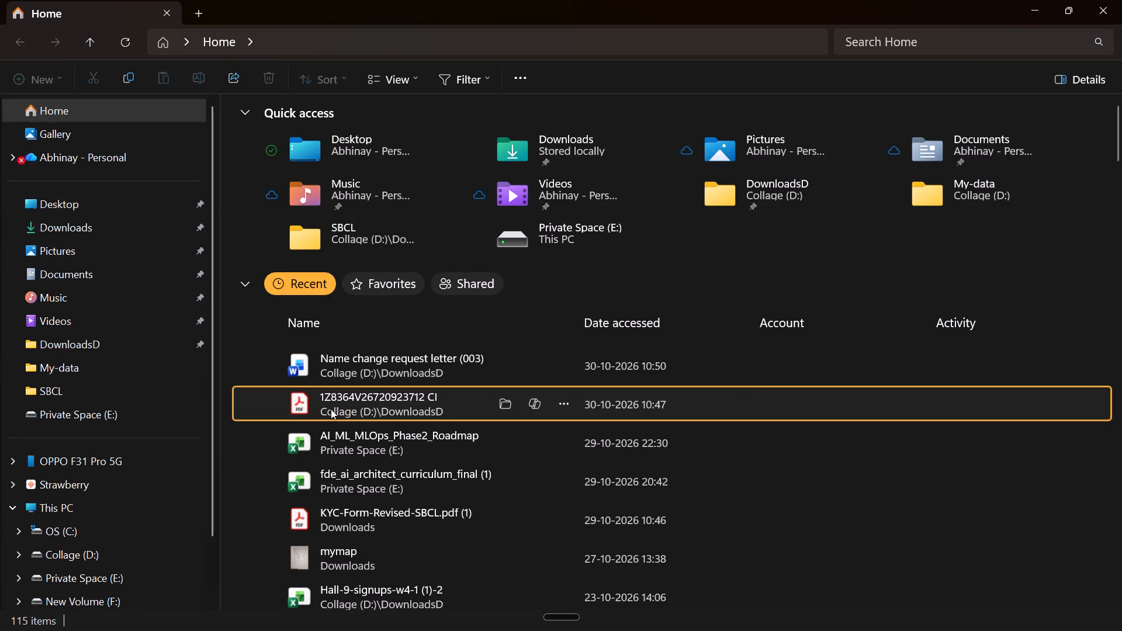
scroll(334, 303, down, 5)
scroll(311, 414, up, 3)
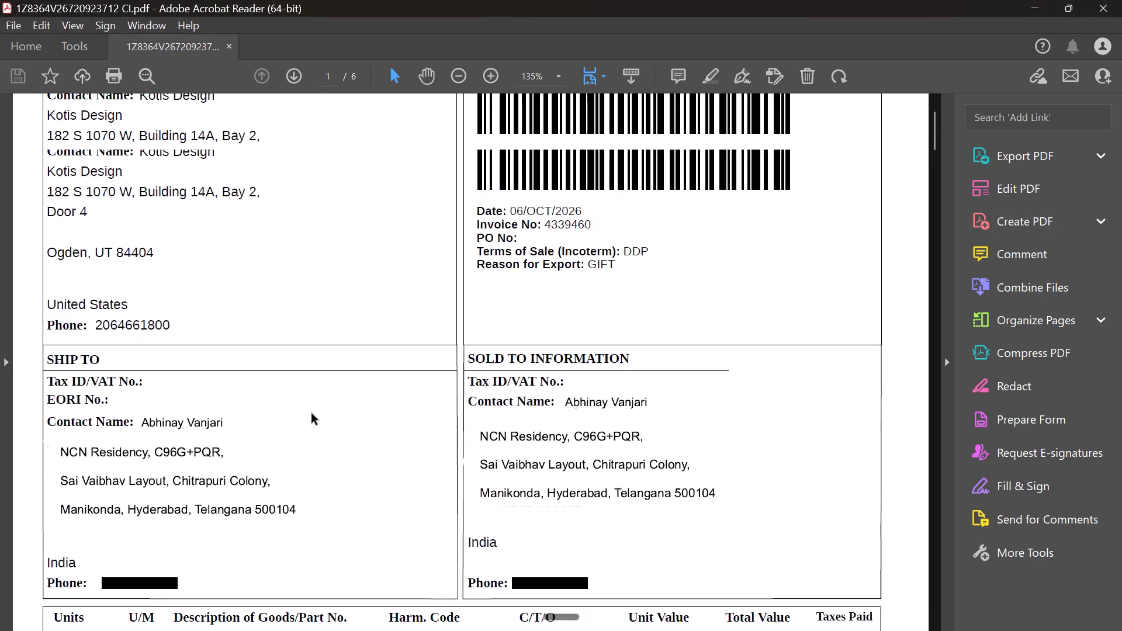
Look through the invoice PDF in Adobe Acrobat Reader, examining the address blocks, the goods table and the page 2 totals.
scroll(314, 418, down, 6)
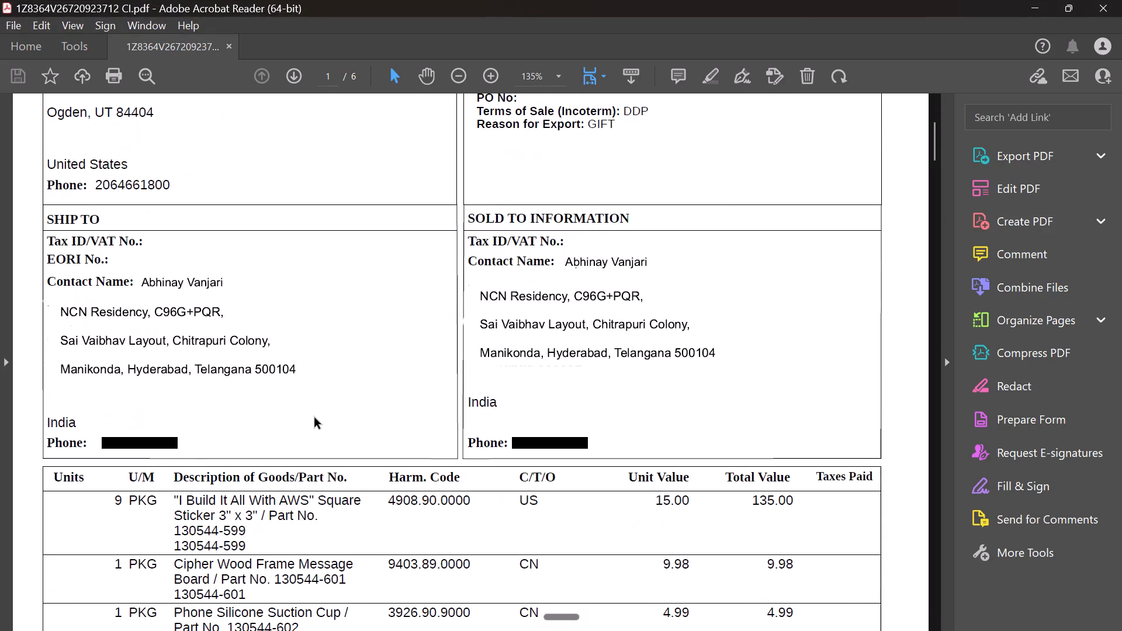
scroll(314, 418, up, 3)
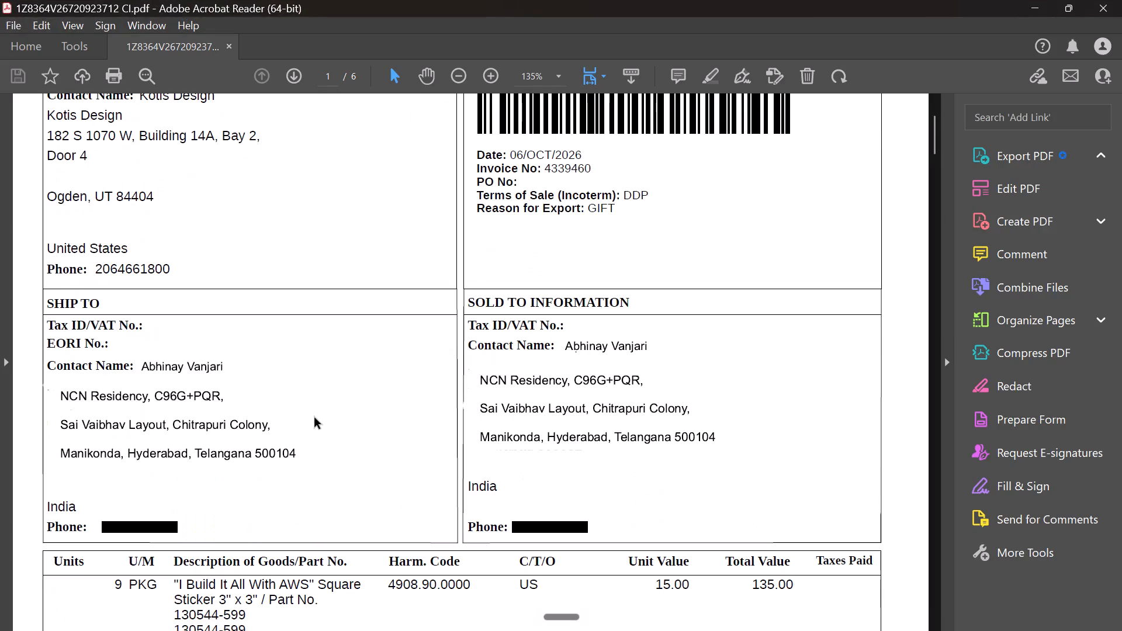
scroll(314, 418, down, 8)
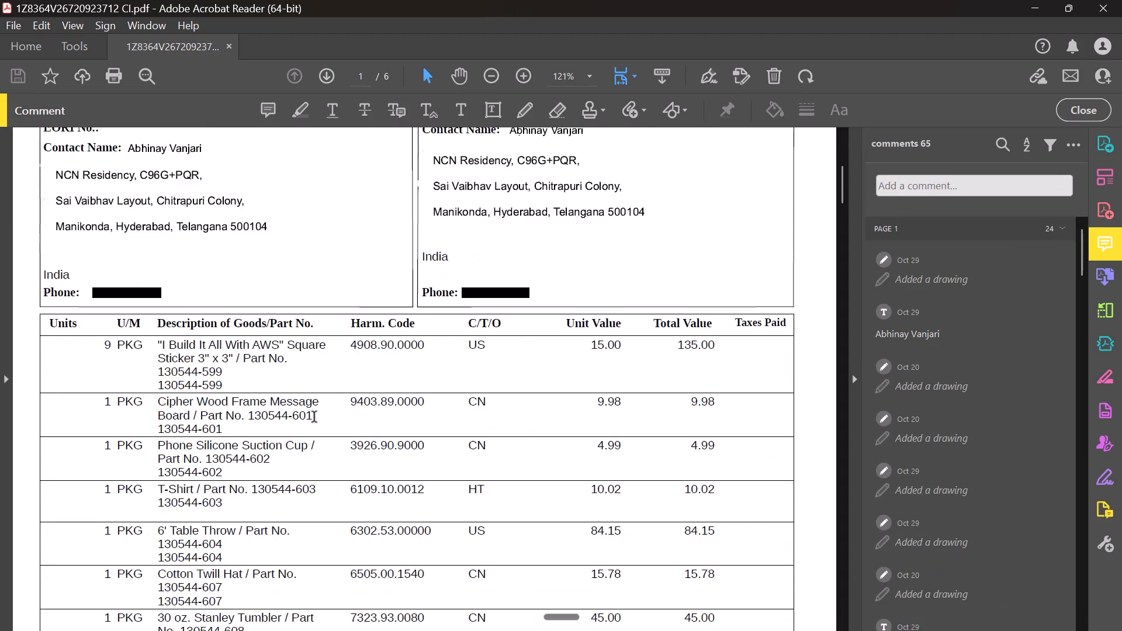
scroll(314, 418, down, 3)
scroll(314, 418, up, 1)
scroll(314, 418, down, 3)
scroll(314, 418, up, 1)
scroll(314, 418, down, 4)
scroll(314, 418, up, 1)
scroll(314, 418, down, 7)
scroll(310, 415, up, 1)
scroll(310, 415, down, 12)
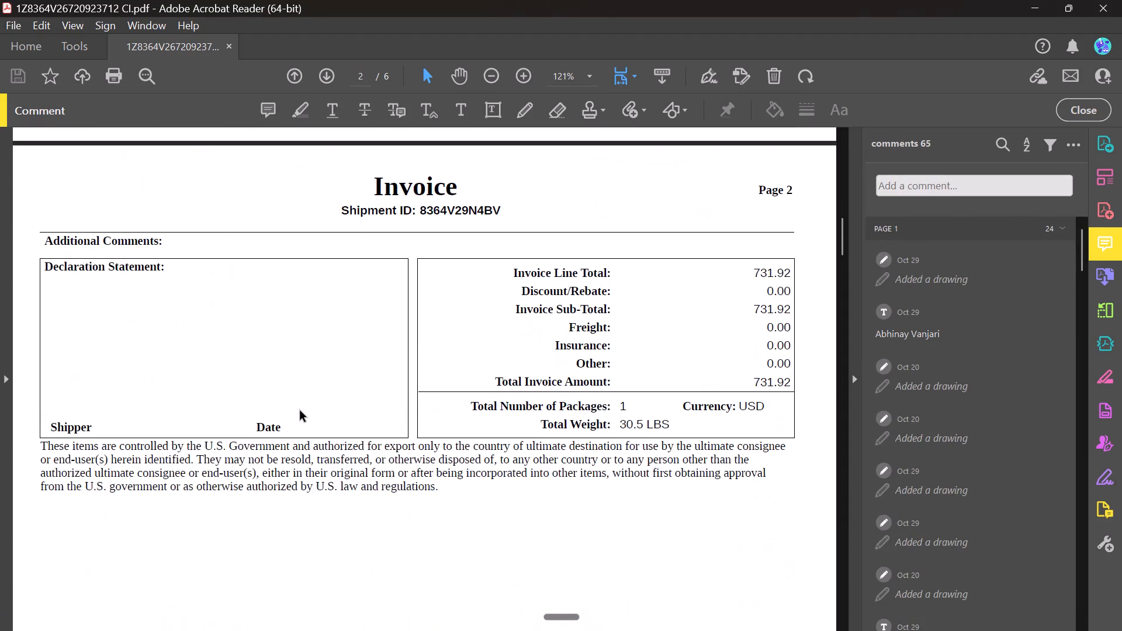
scroll(300, 411, up, 20)
scroll(300, 411, up, 9)
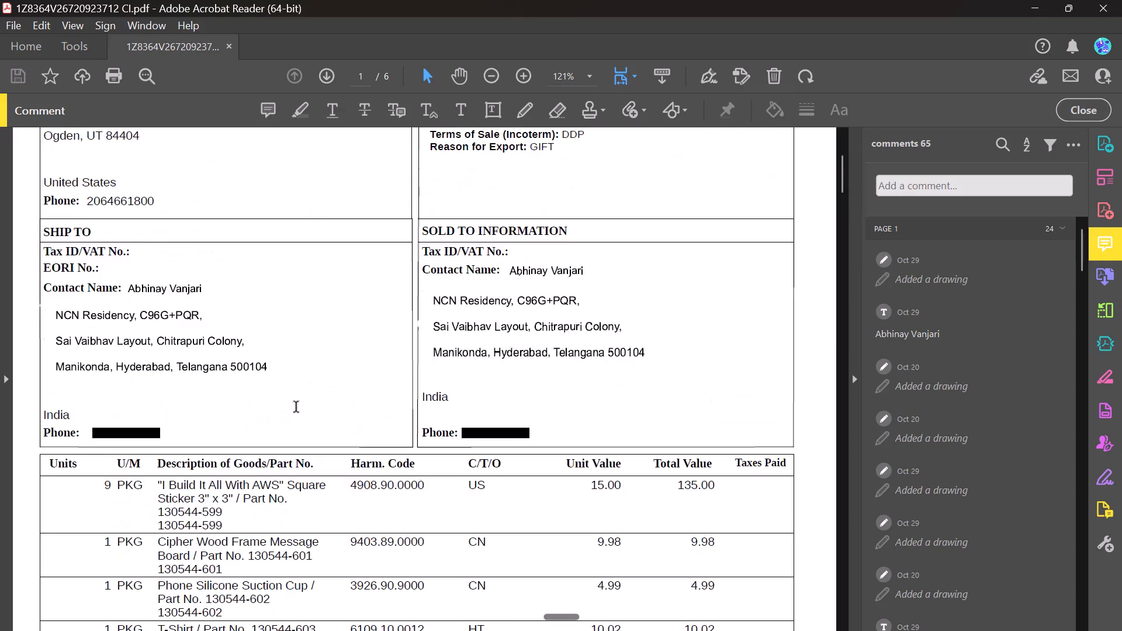
scroll(296, 408, up, 10)
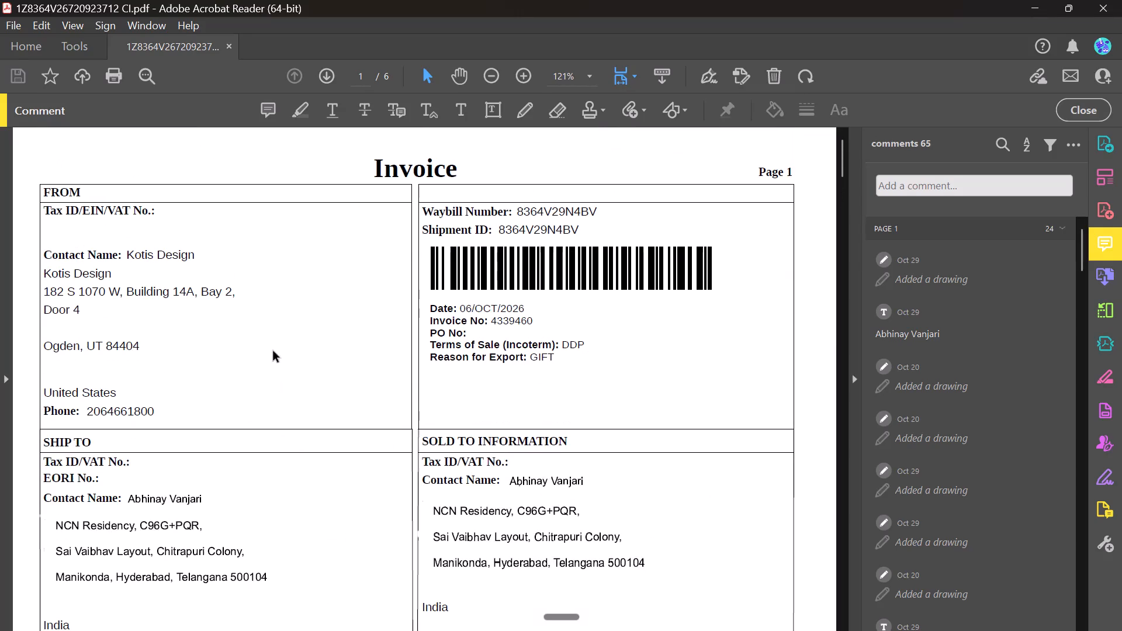
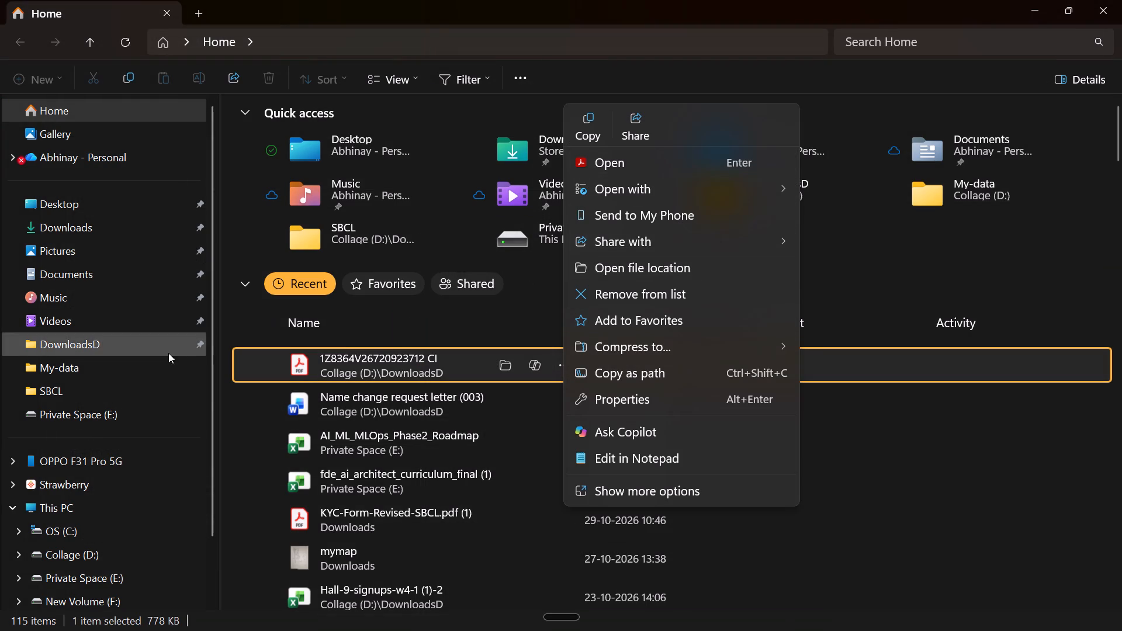
Show the recent invoice PDF in its containing folder, DownloadsD, and copy its file name without the extension.
click(665, 264)
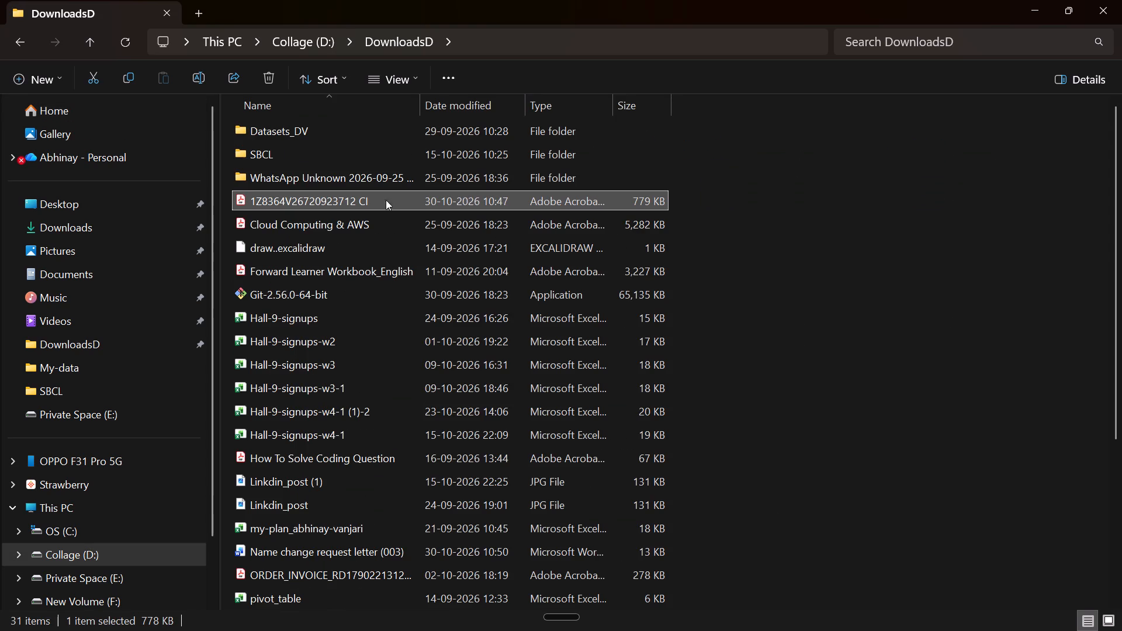
right_click(346, 204)
right_click(345, 204)
click(460, 221)
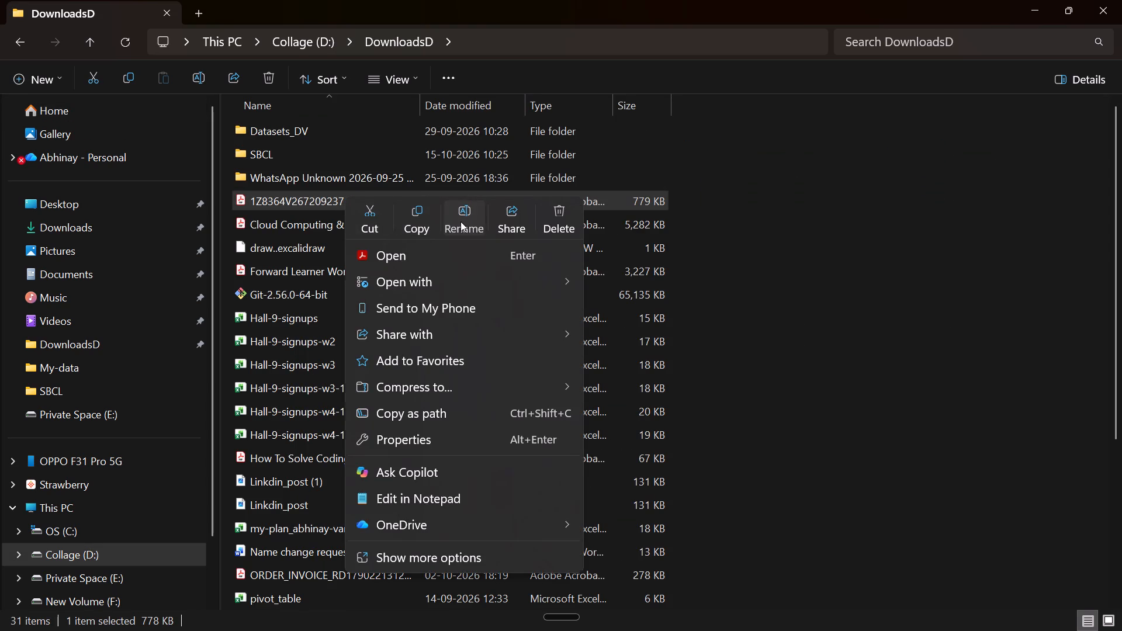
key(ctrl+c)
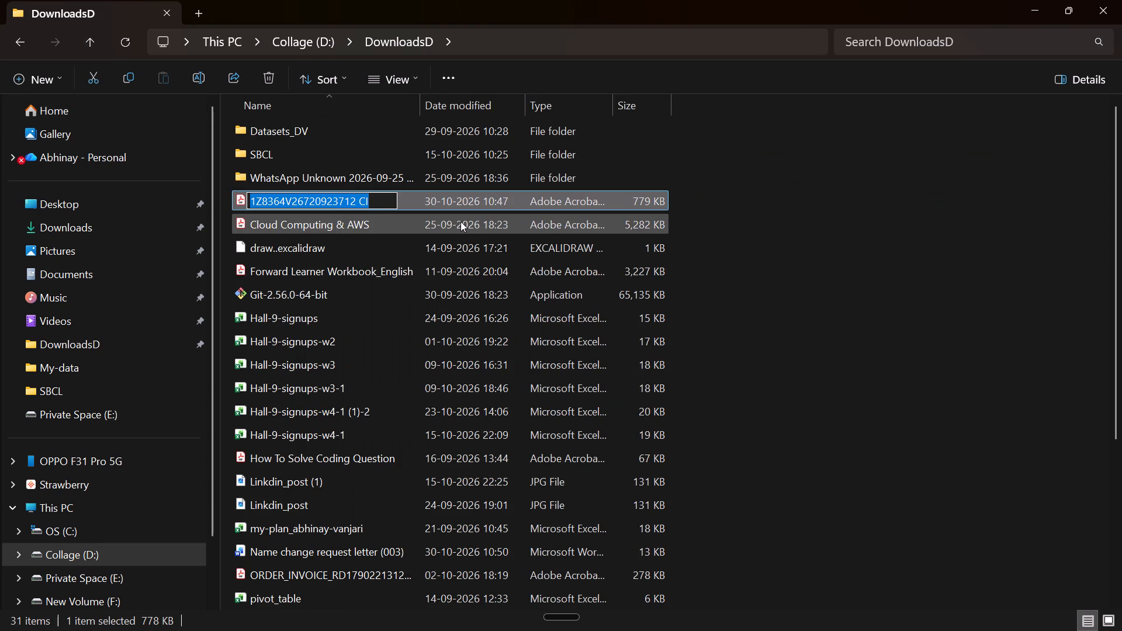
Switch to the Kotis Design order page in Google Chrome and view the clipboard history to compare the copied file name with Shipment #1's tracking number.
key(super+Tab)
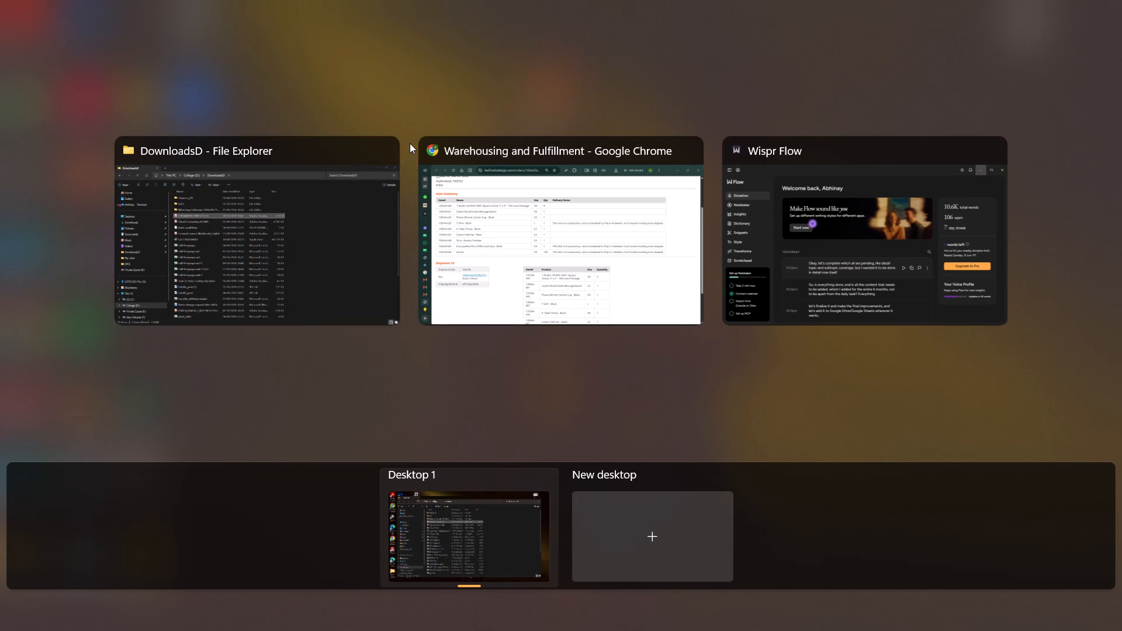
click(375, 151)
click(446, 234)
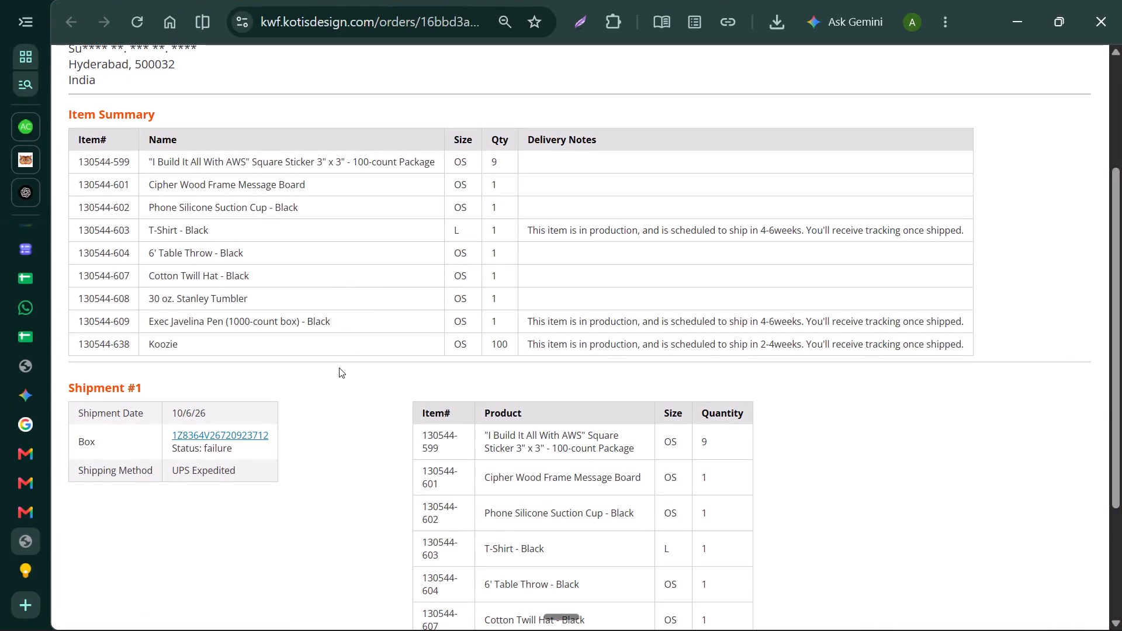
key(super+v)
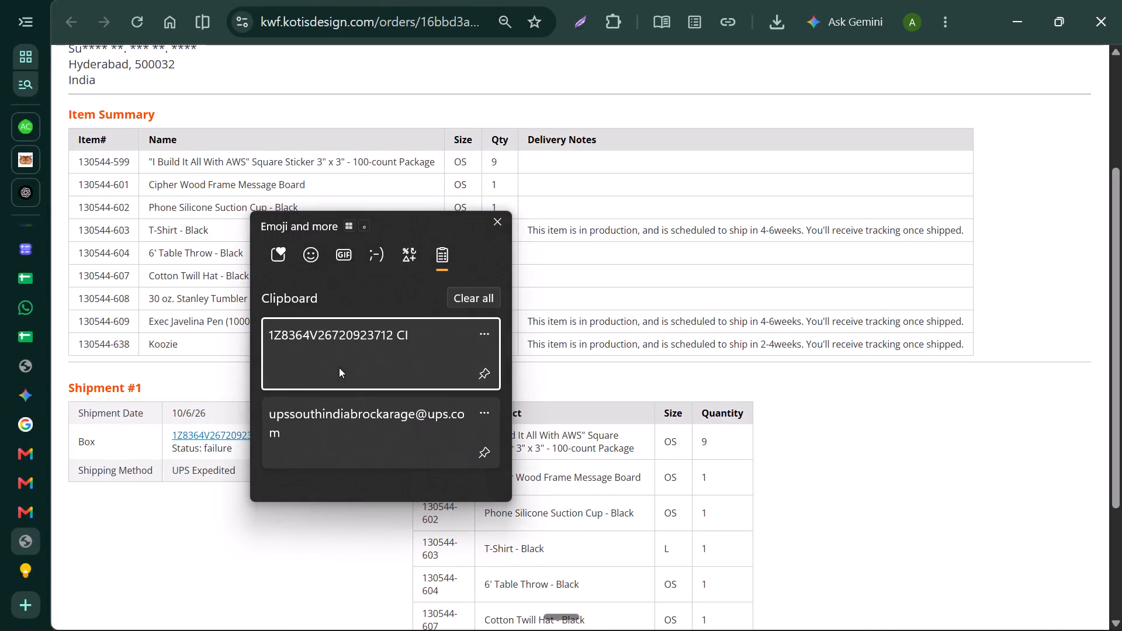
click(341, 570)
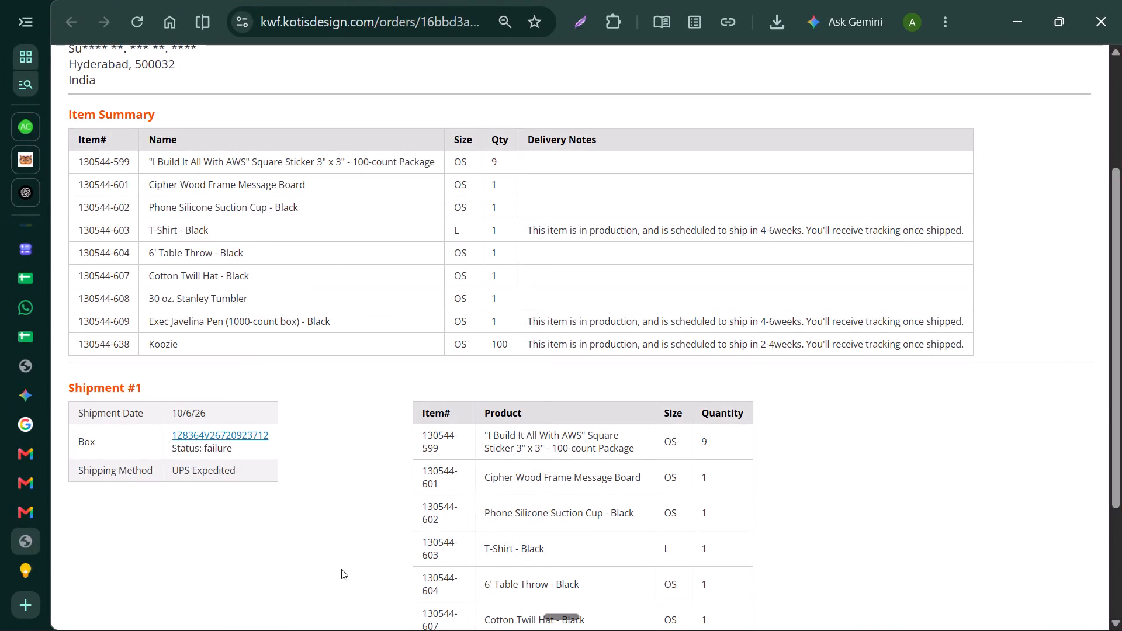
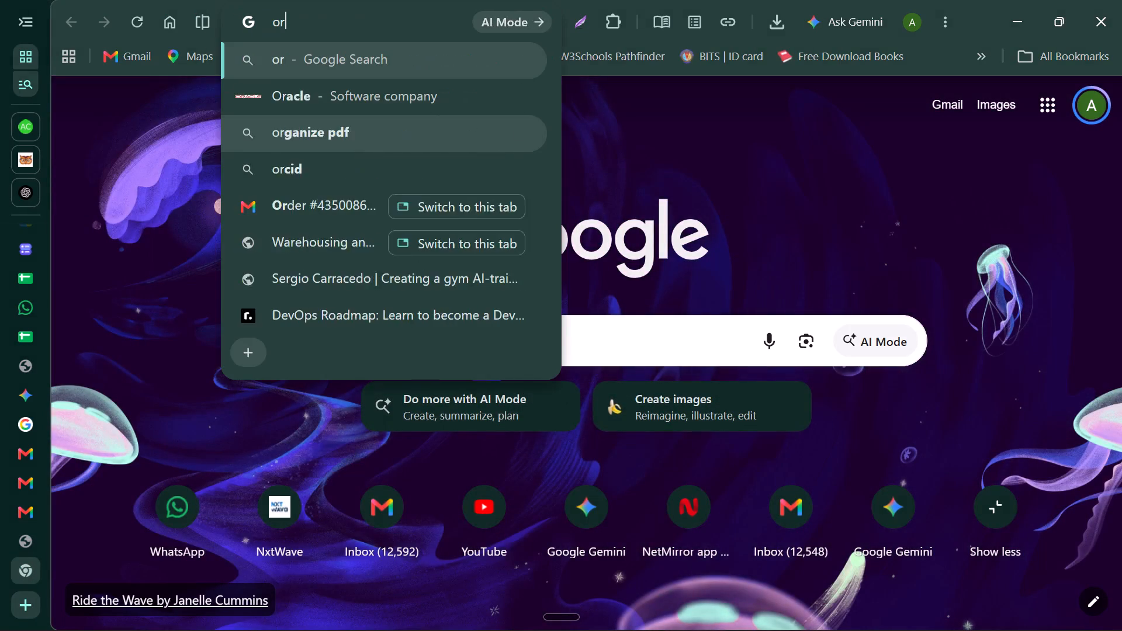
Replace the query in the browser's address bar with "ilovepdf pdf editor".
key(BackSpace)
key(BackSpace)
key(BackSpace)
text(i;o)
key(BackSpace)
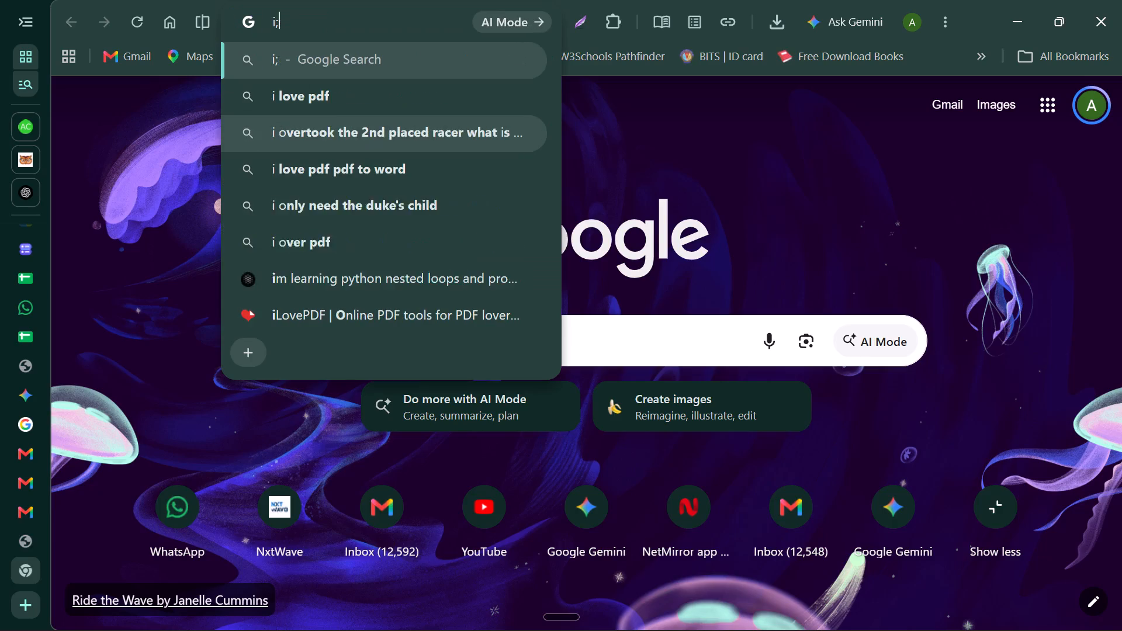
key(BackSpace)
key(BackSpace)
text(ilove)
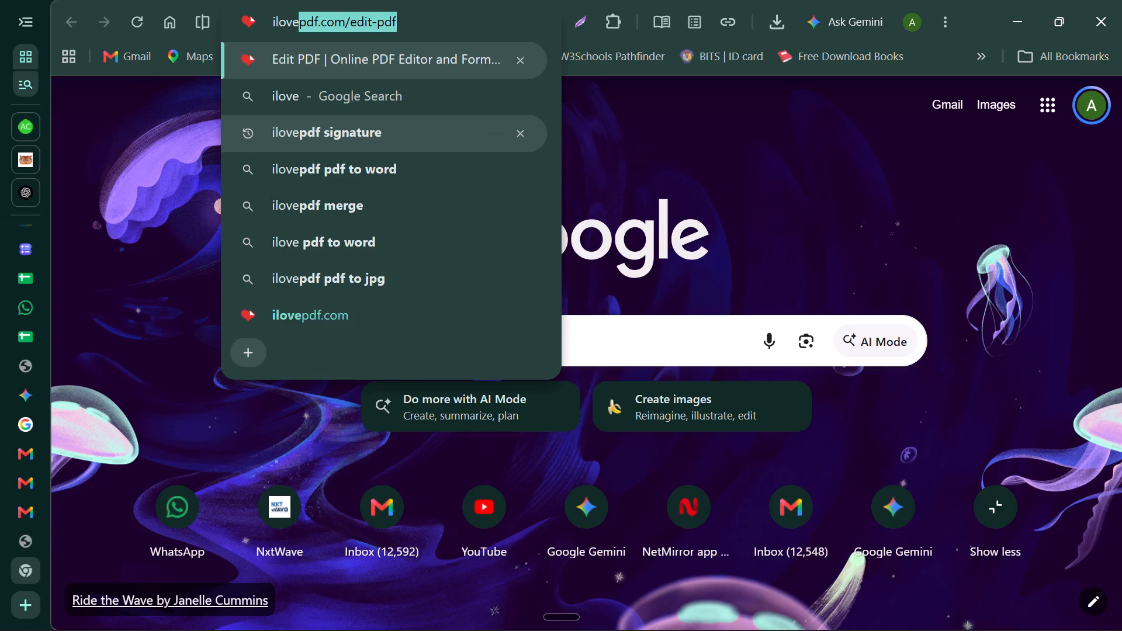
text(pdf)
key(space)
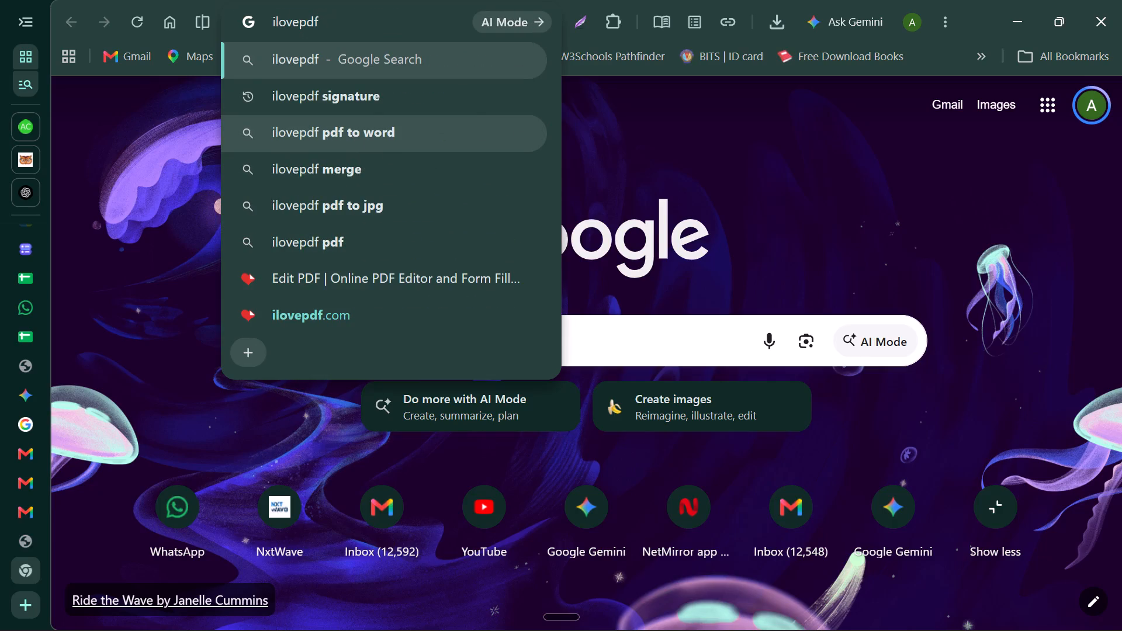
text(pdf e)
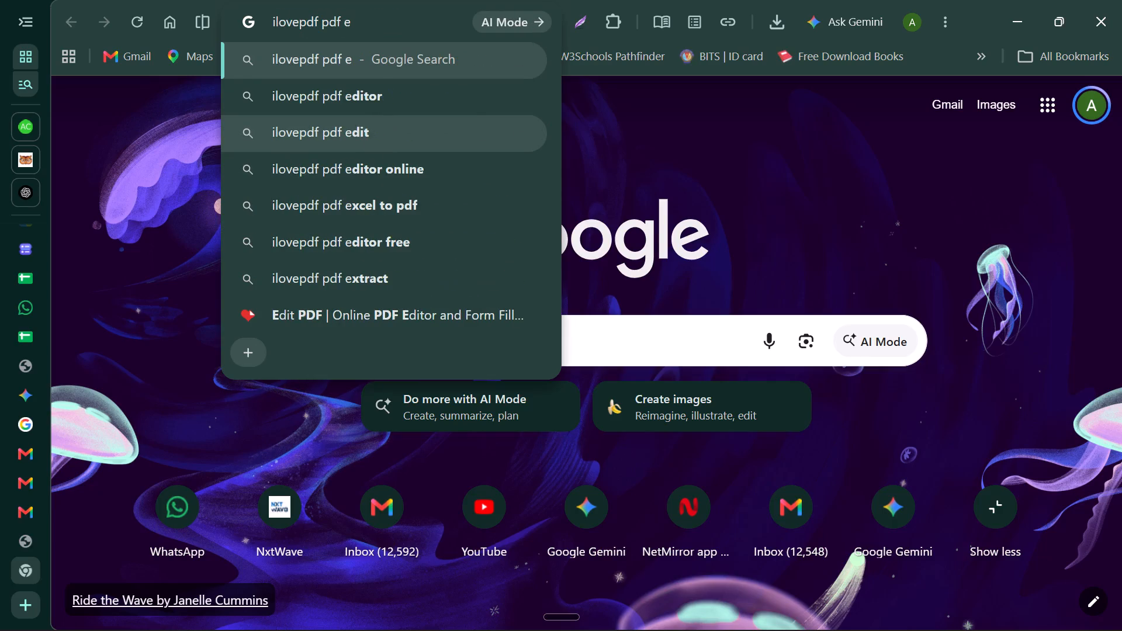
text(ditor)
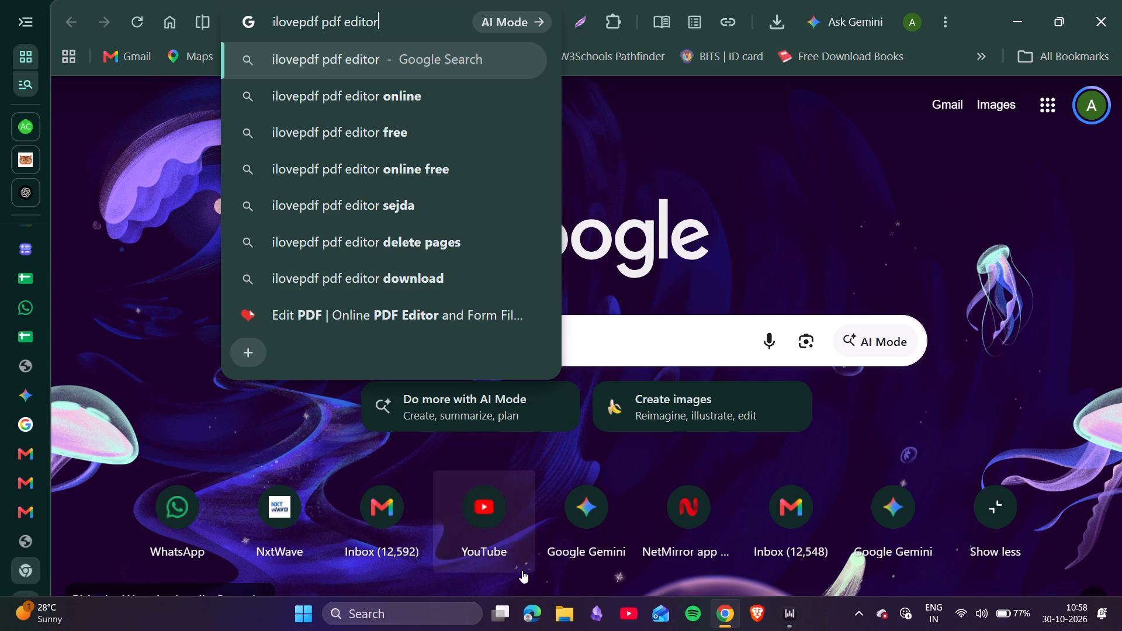
Switch to File Explorer's Home view with the recent files.
click(566, 630)
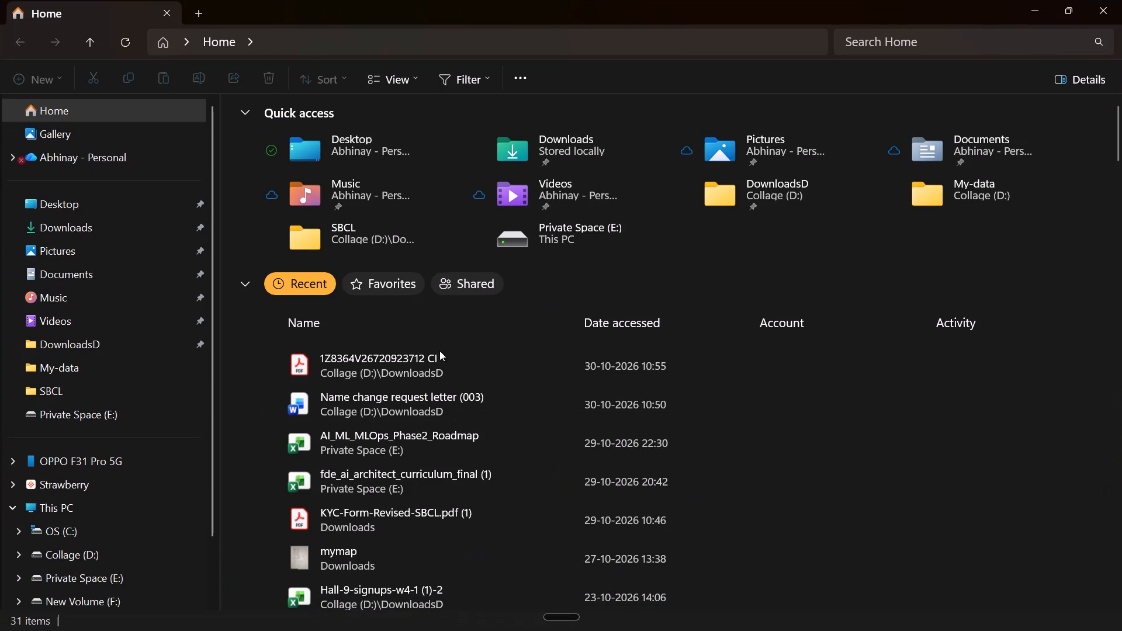
Show the recent Word document Name change request letter (003) in its containing folder.
click(391, 402)
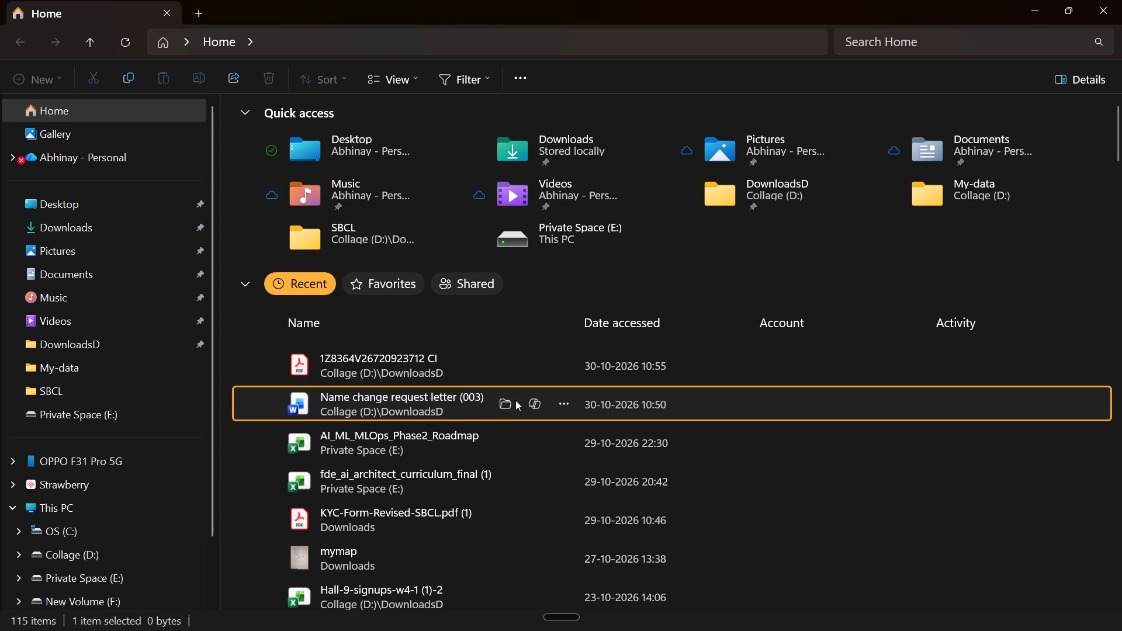
click(507, 402)
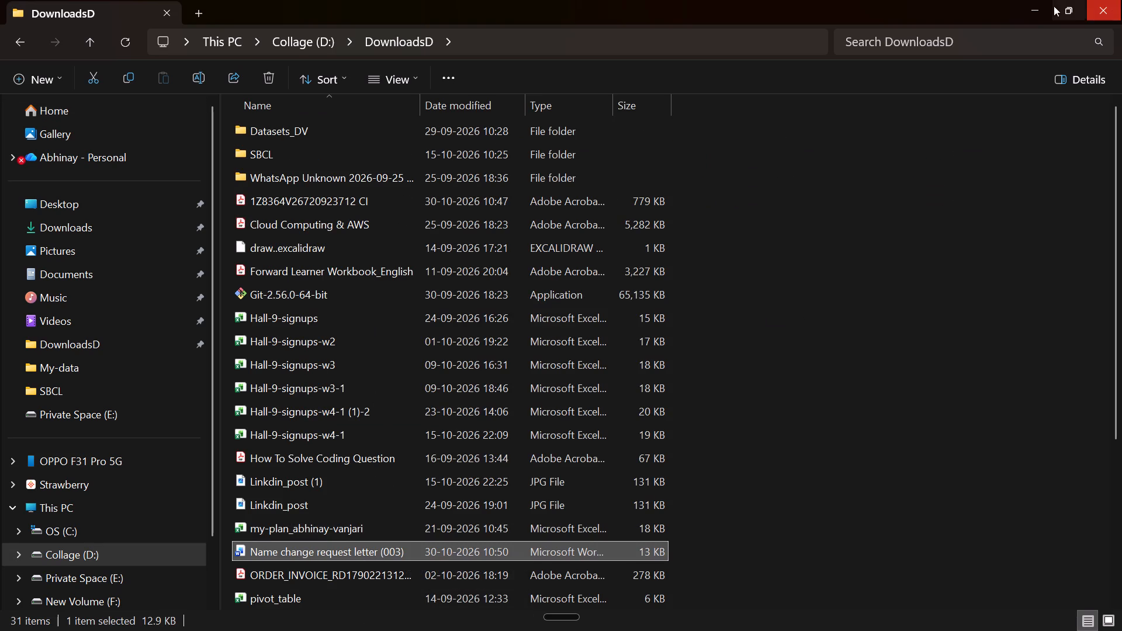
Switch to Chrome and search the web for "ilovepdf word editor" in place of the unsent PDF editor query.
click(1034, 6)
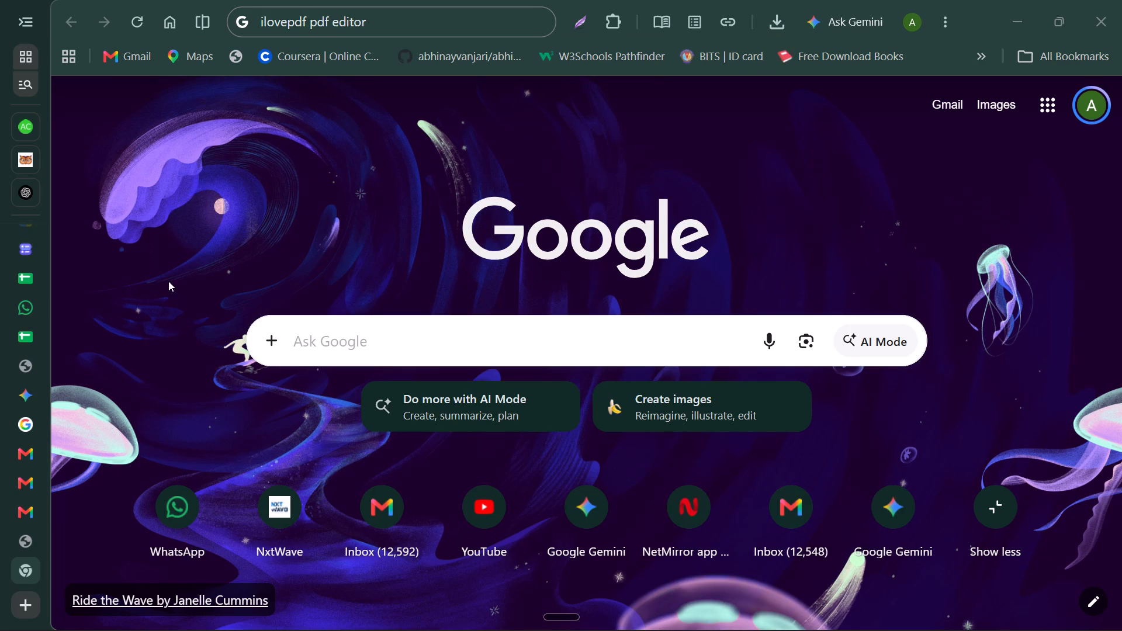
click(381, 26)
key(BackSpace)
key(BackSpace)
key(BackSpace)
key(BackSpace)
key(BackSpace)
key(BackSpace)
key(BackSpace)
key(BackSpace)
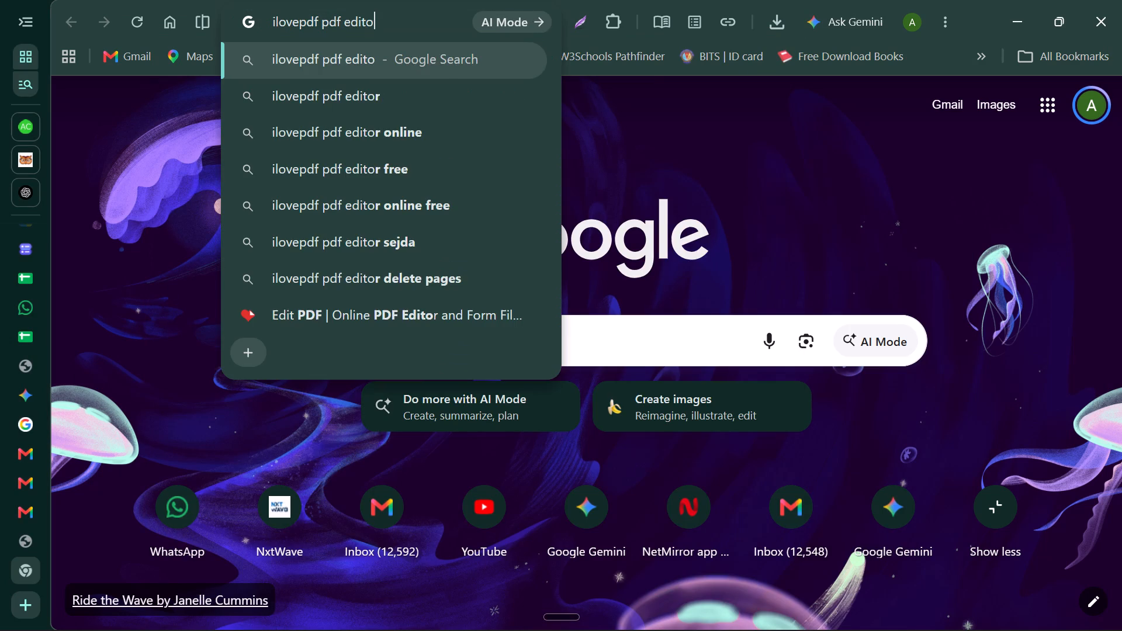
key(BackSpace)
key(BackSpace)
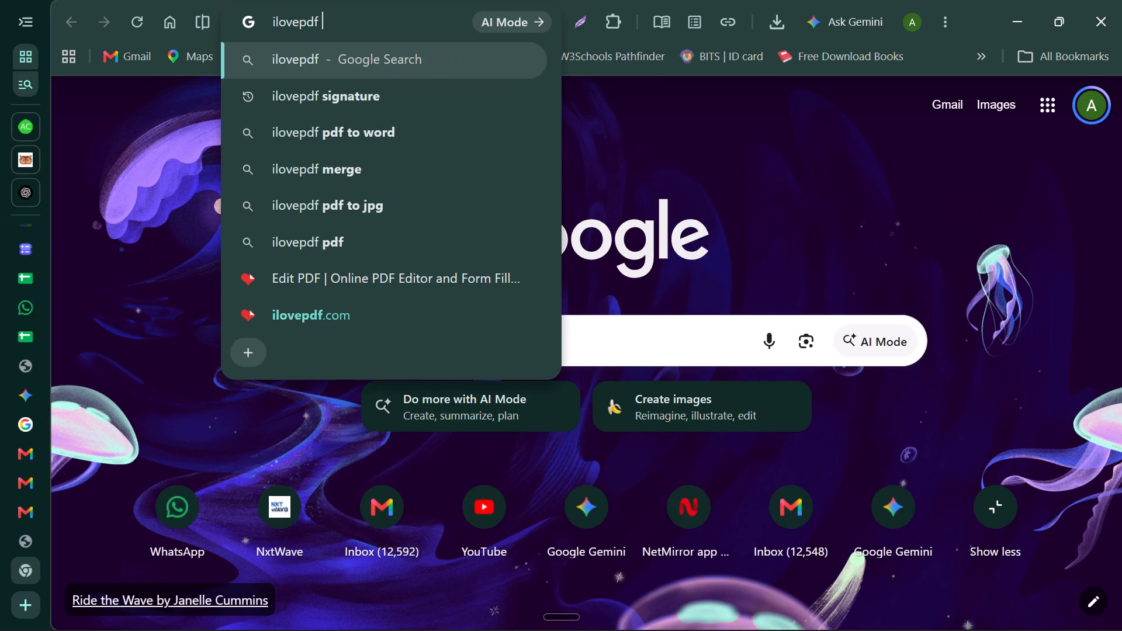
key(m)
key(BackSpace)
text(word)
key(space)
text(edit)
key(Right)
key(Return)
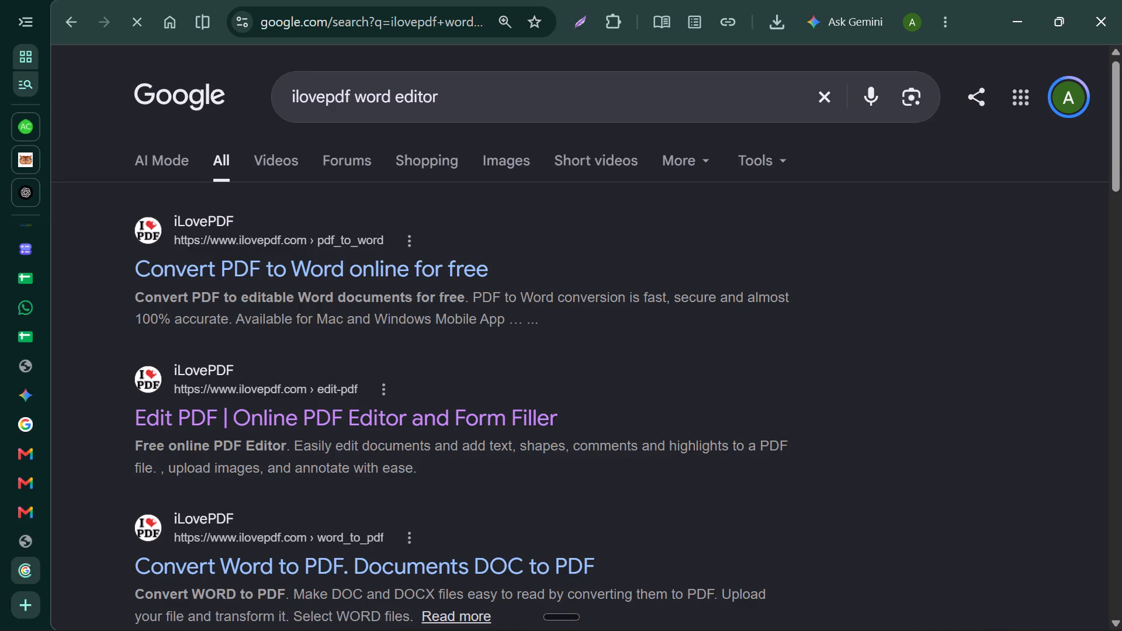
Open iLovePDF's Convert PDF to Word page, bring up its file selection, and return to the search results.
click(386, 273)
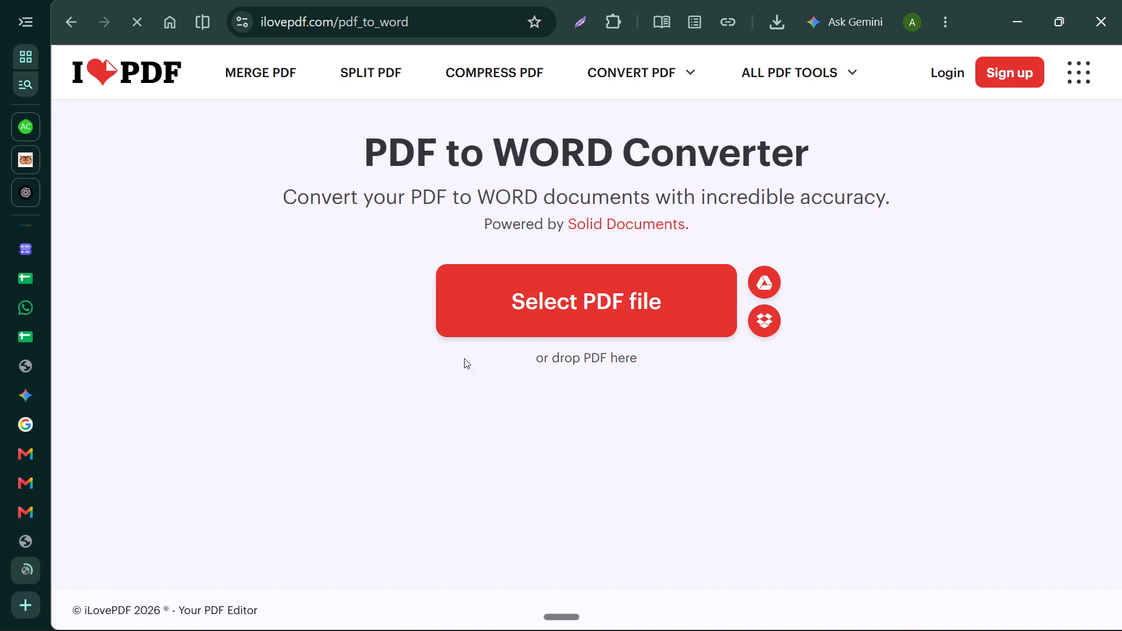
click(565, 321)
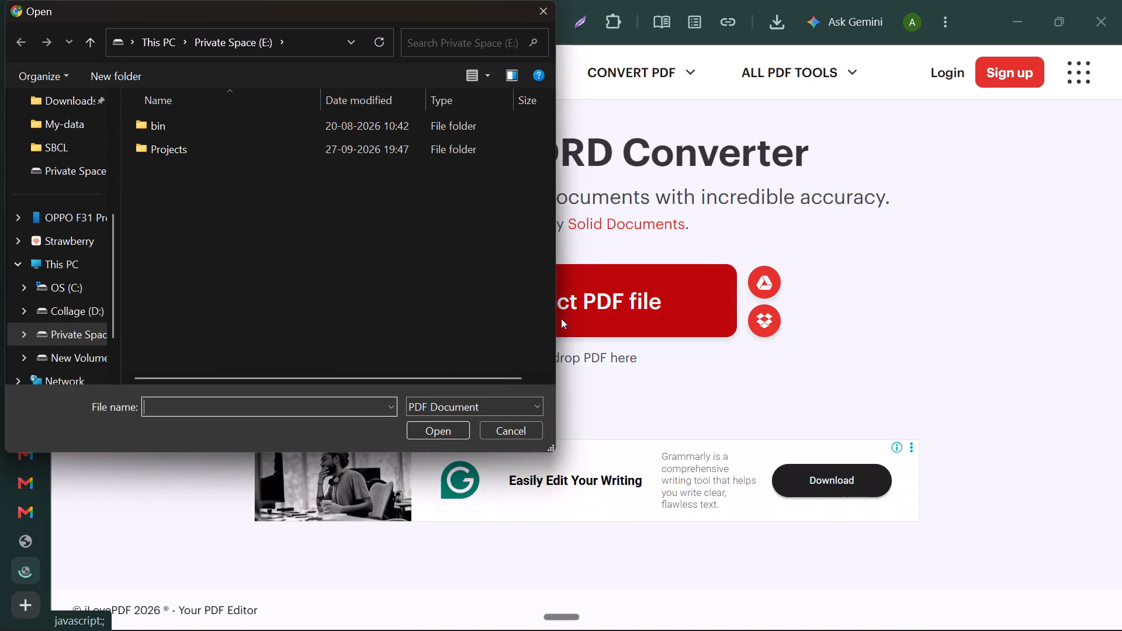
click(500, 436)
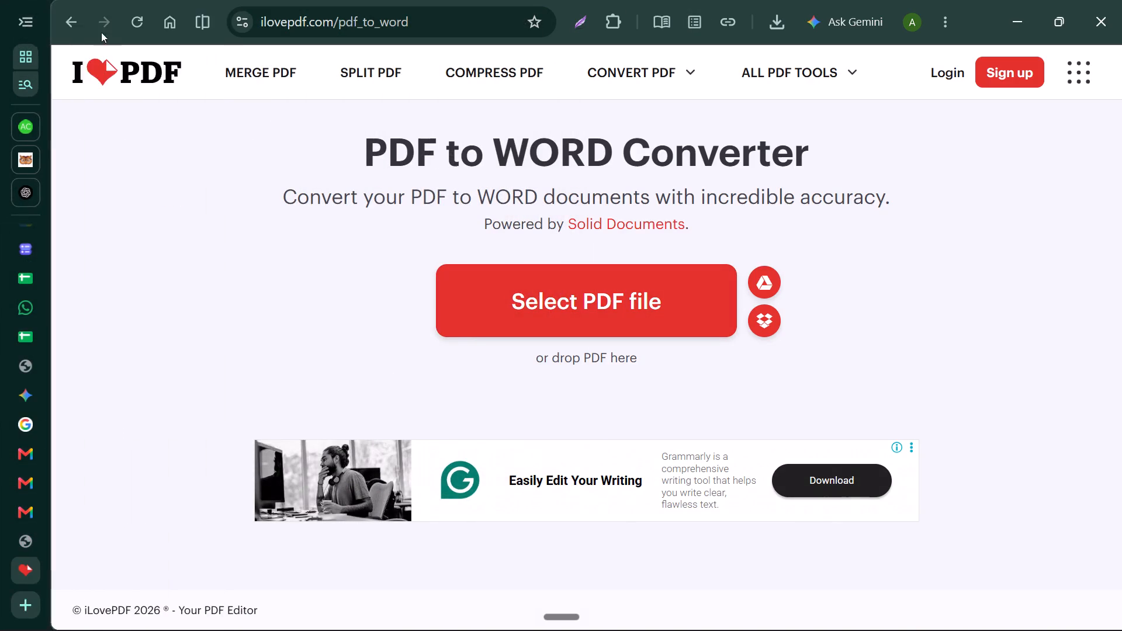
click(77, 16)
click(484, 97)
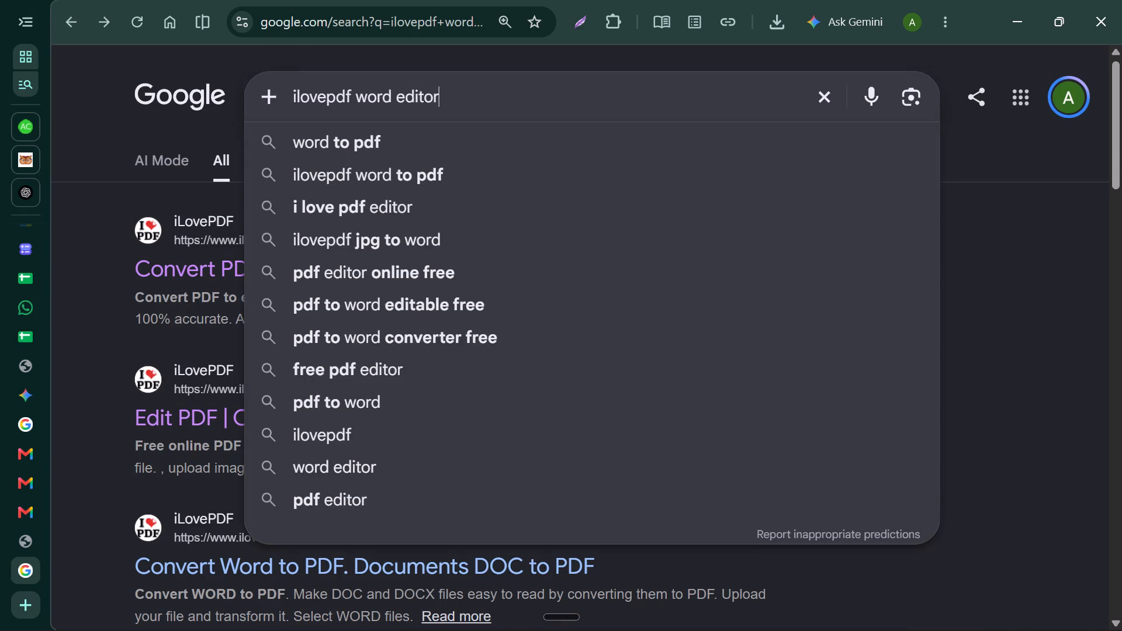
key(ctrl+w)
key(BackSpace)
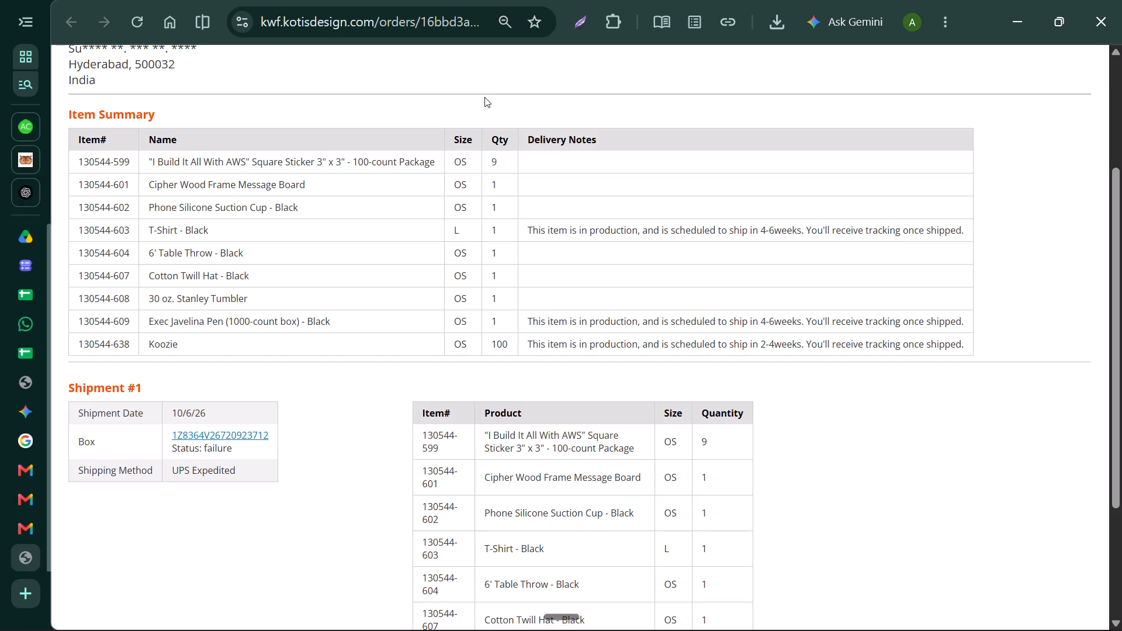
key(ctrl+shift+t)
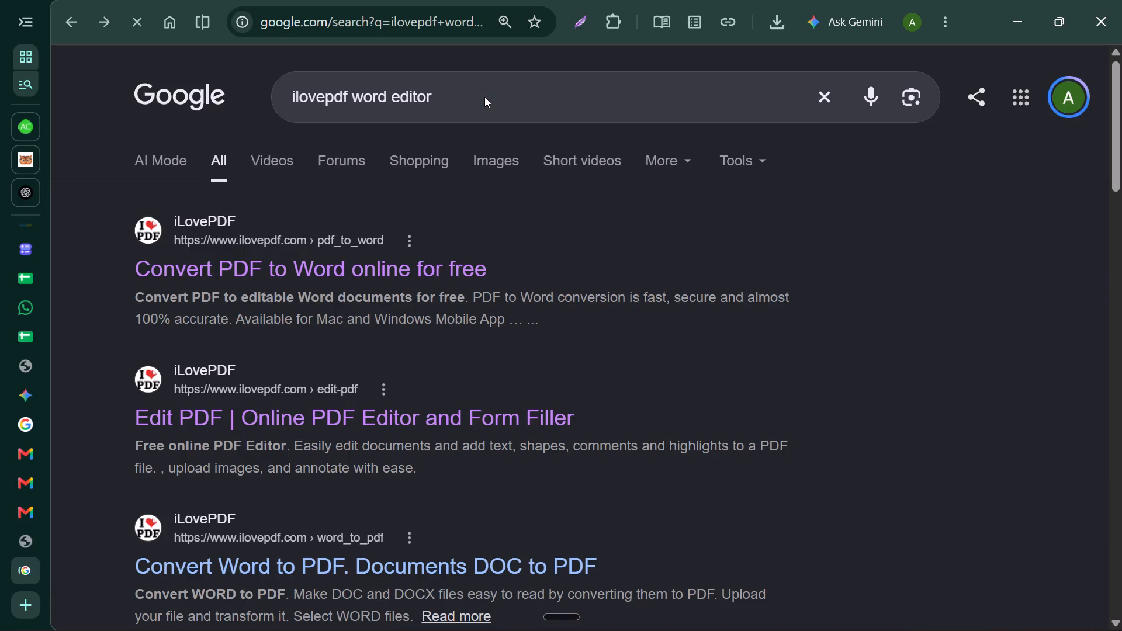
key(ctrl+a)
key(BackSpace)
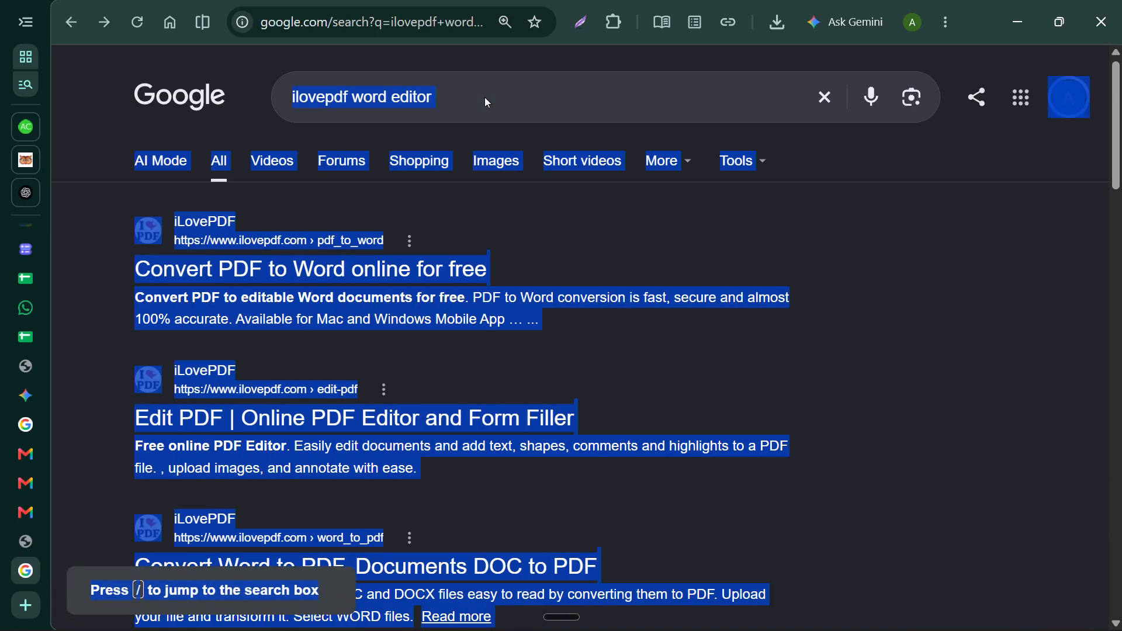
Search for "microsoft word editor online free" and open Microsoft Word's Free online document editor result.
click(525, 96)
click(525, 96)
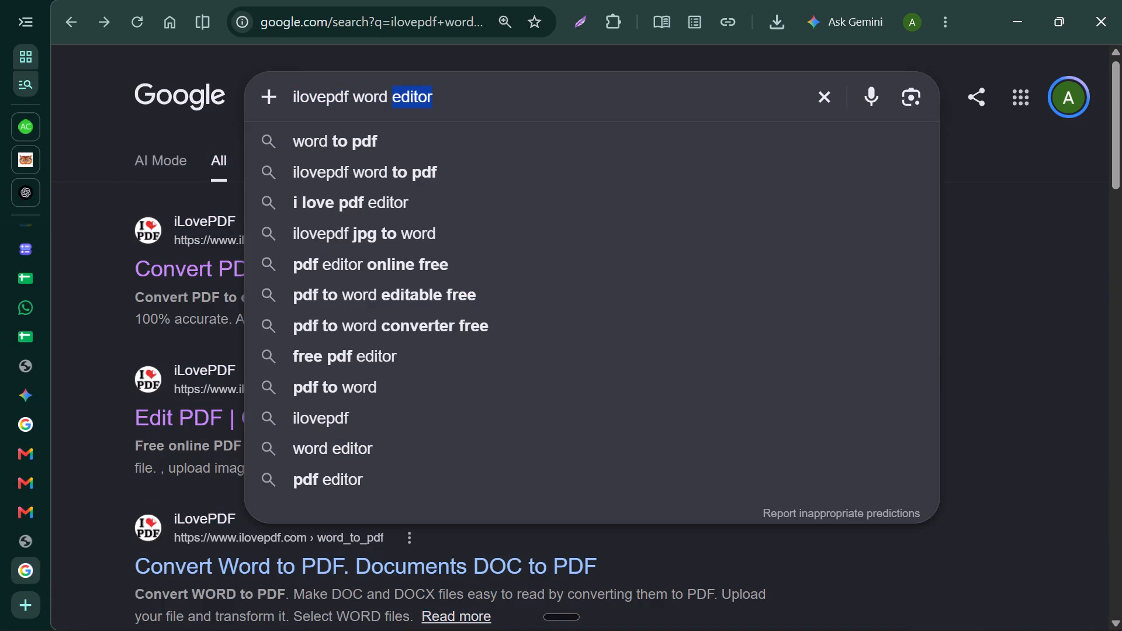
key(ctrl+a)
key(BackSpace)
text(Microsoft word)
key(space)
key(Down)
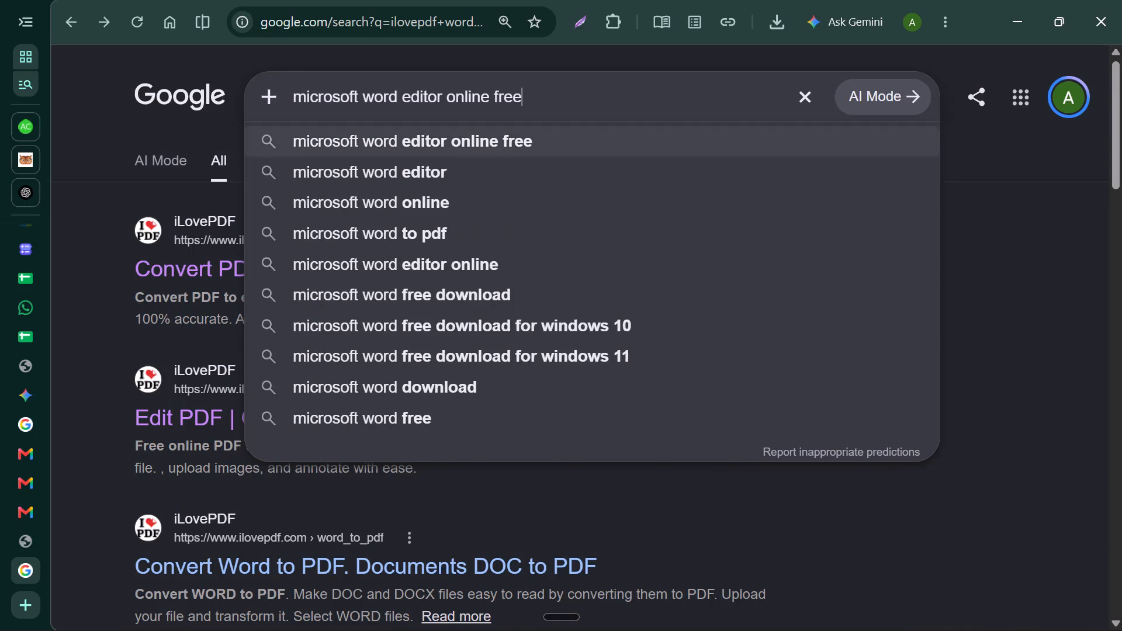
key(Return)
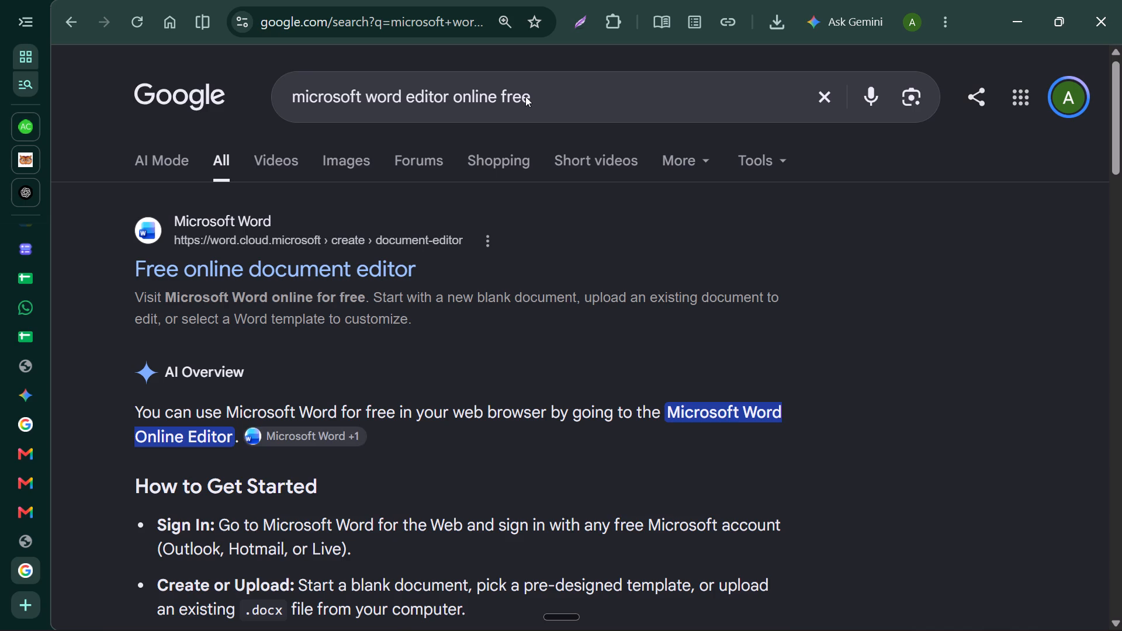
click(325, 275)
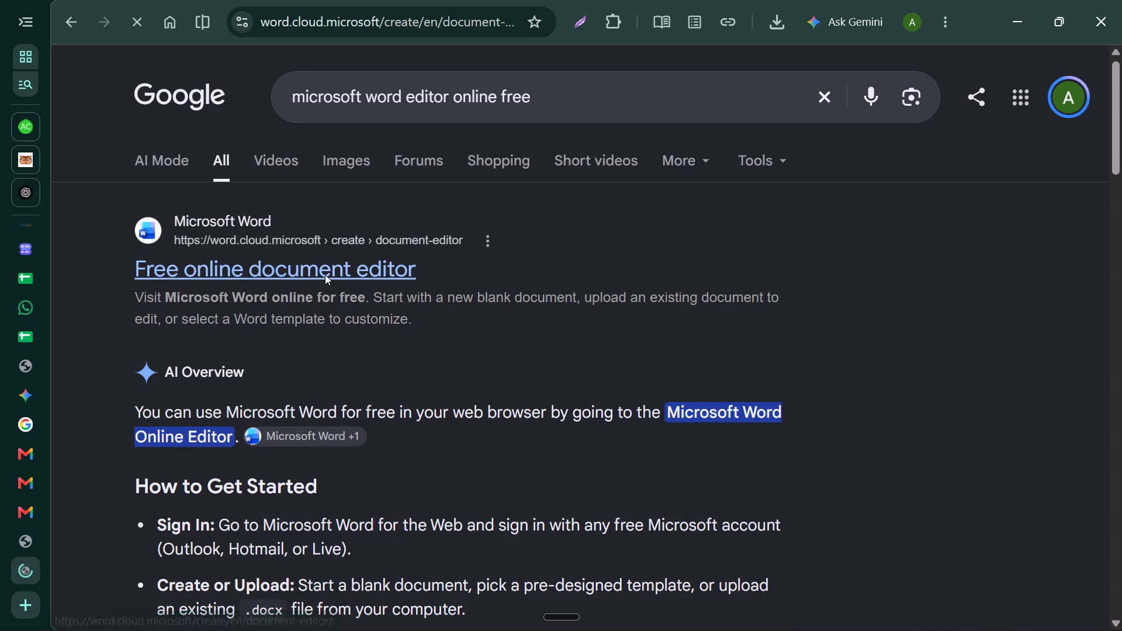
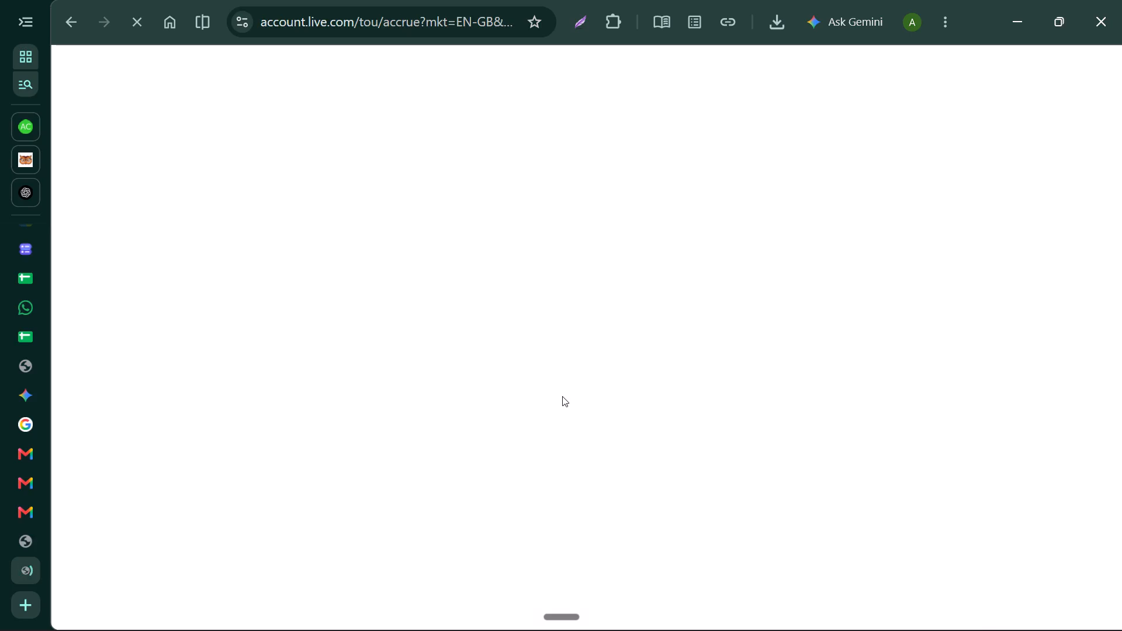
Proceed past the Microsoft Services Agreement update notice to reach Word's file upload.
scroll(574, 398, down, 1)
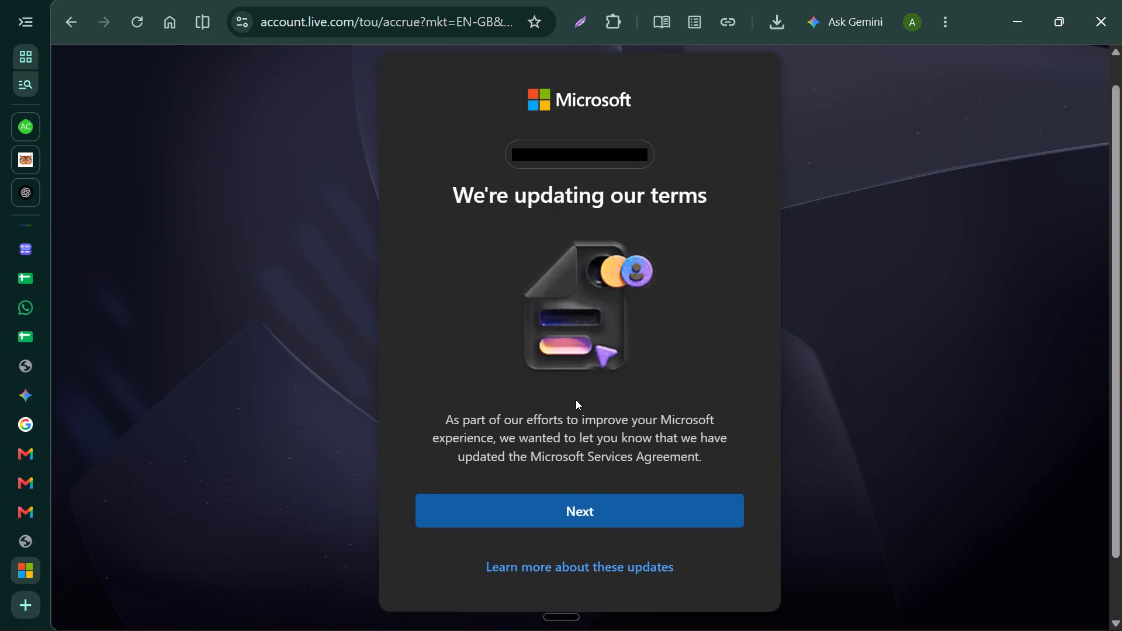
click(618, 458)
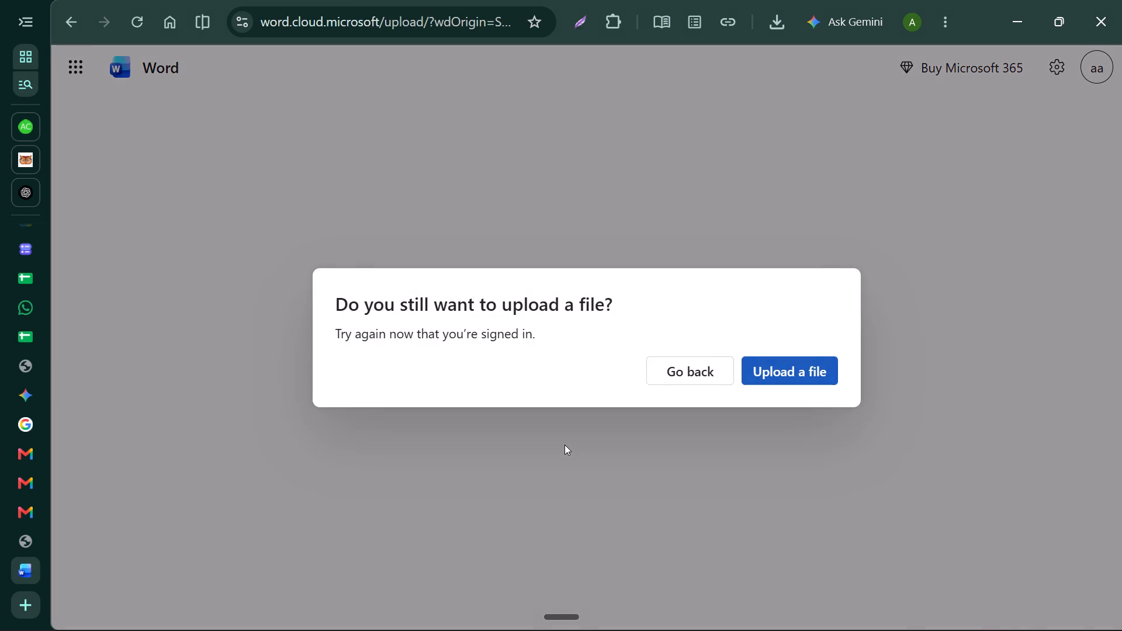
Upload the document Name change request letter (003) from the DownloadsD folder on Collage (D:) to Word online.
click(766, 386)
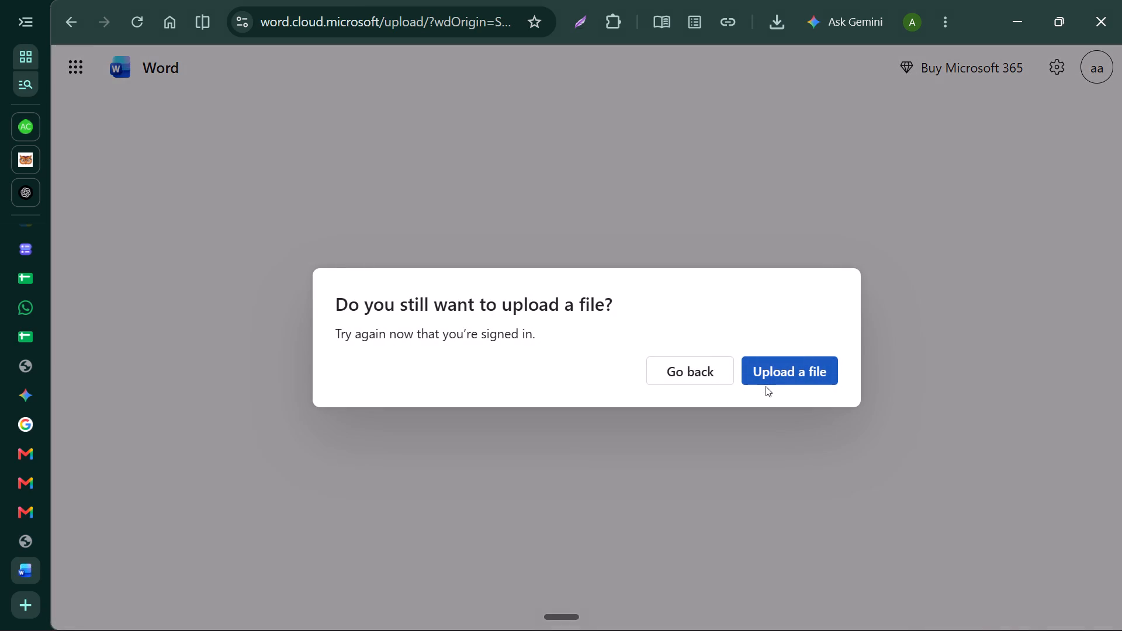
click(758, 376)
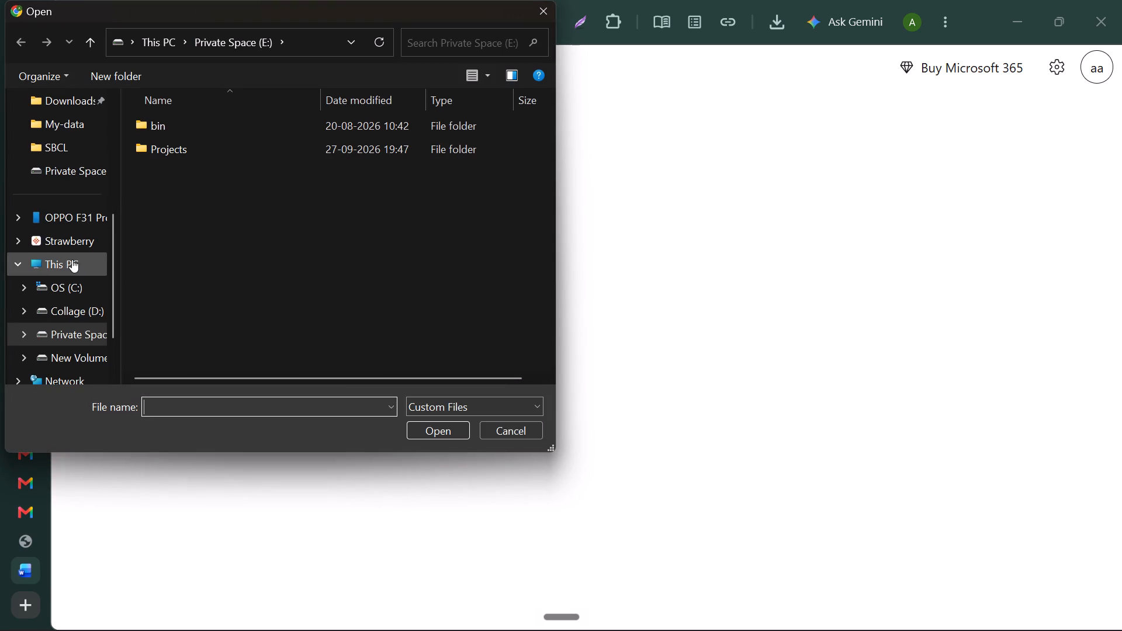
click(65, 321)
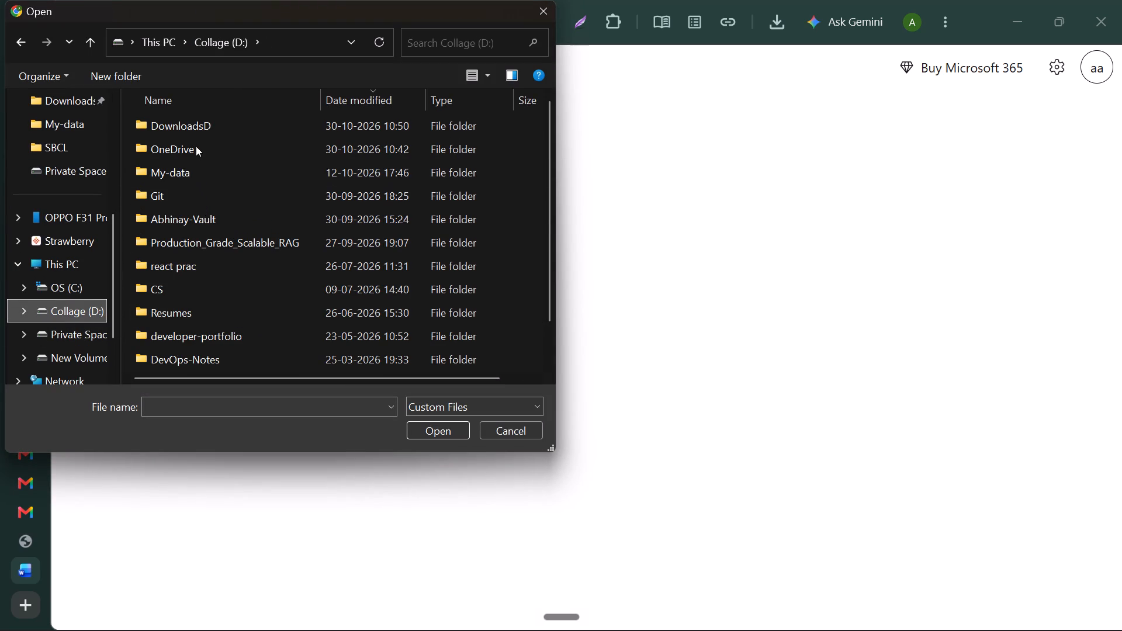
double_click(192, 127)
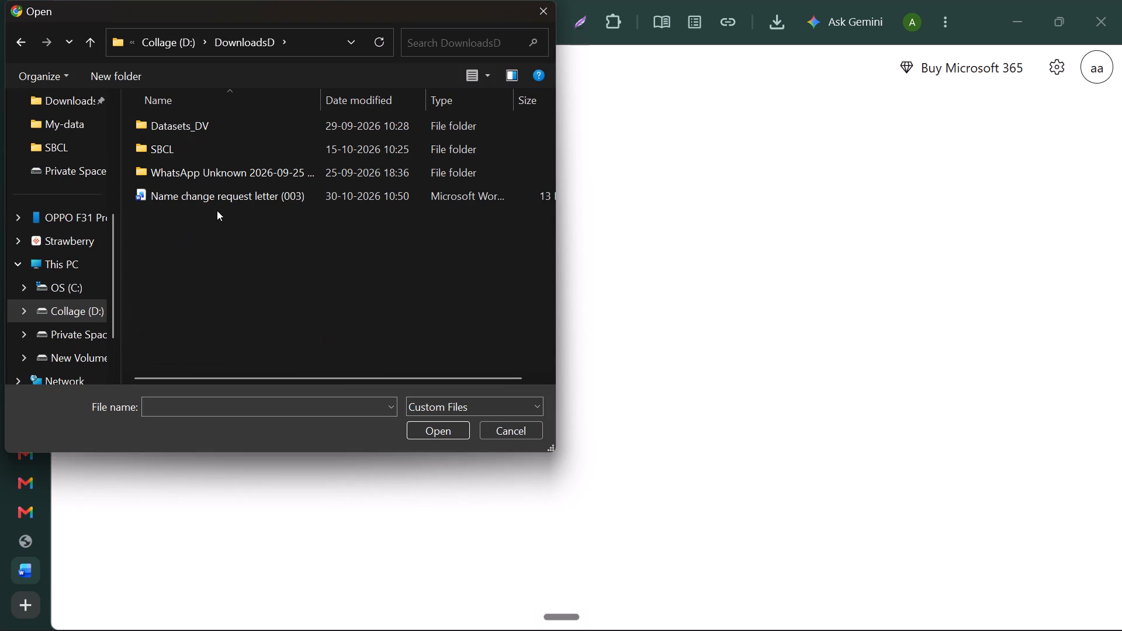
click(208, 205)
drag(203, 200, 213, 201)
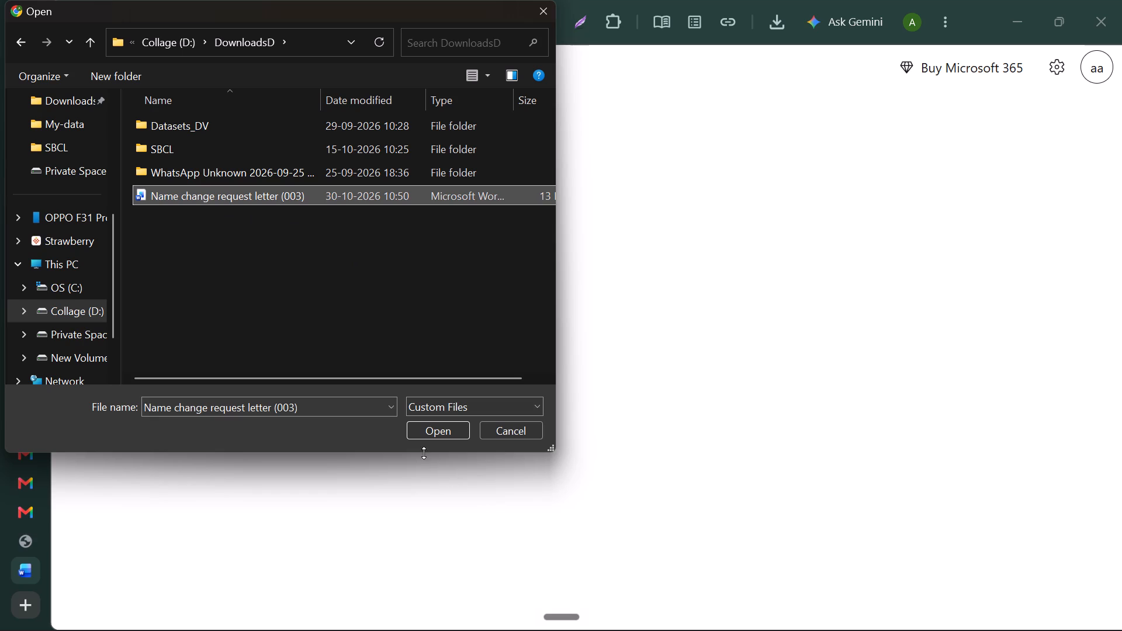
click(416, 431)
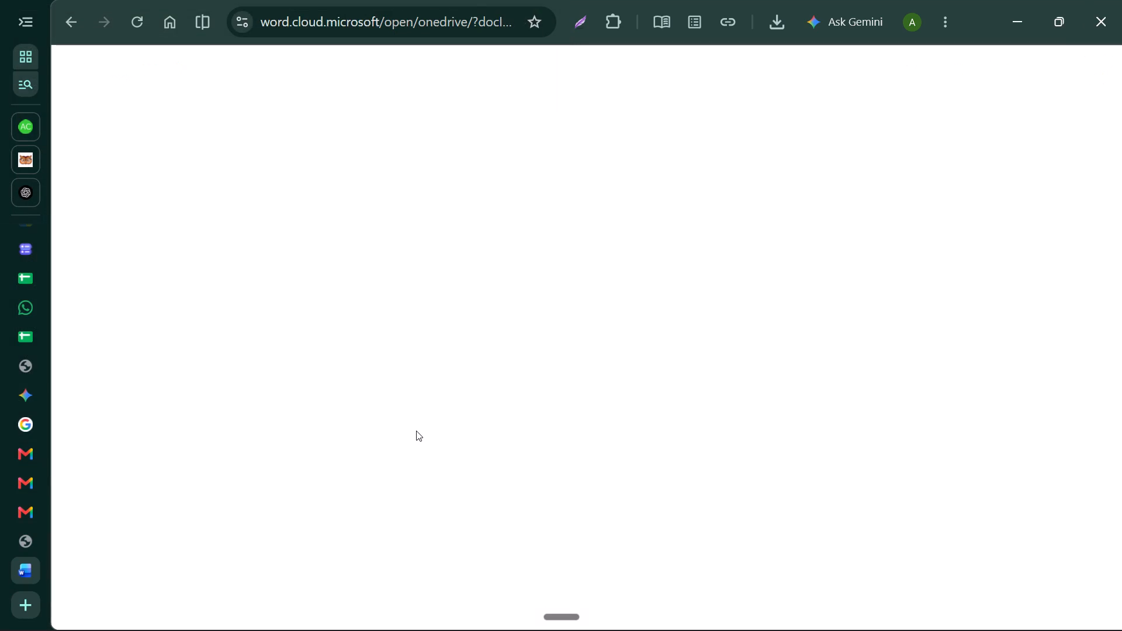
Enter the date 30-10-2026 after "Date:" at the top of the letter.
scroll(416, 431, down, 1)
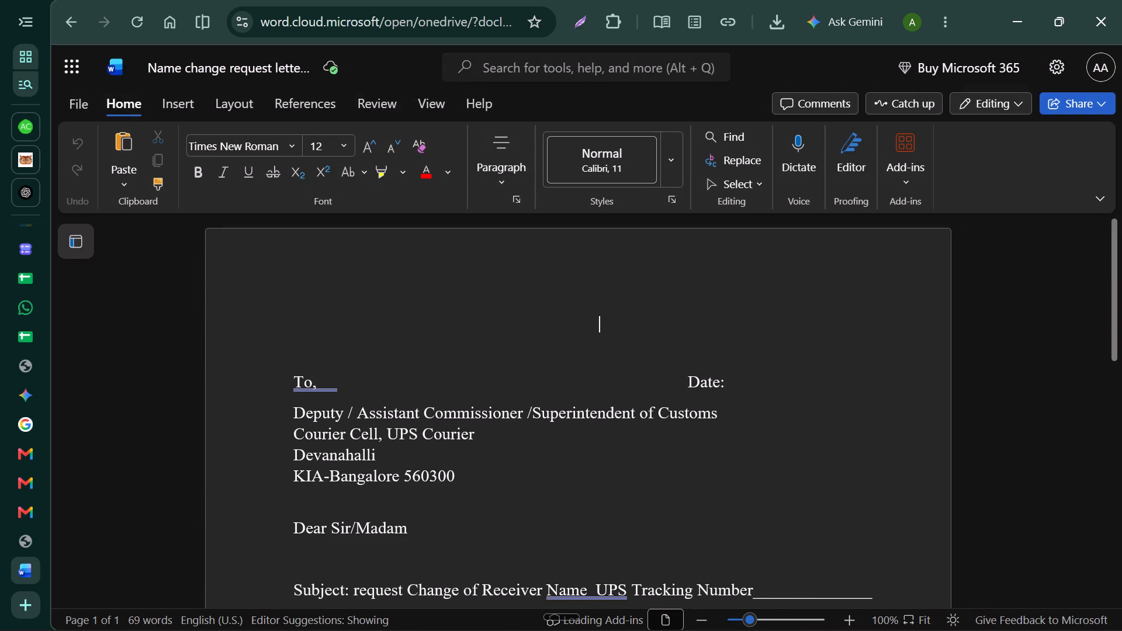
scroll(763, 476, down, 1)
click(744, 300)
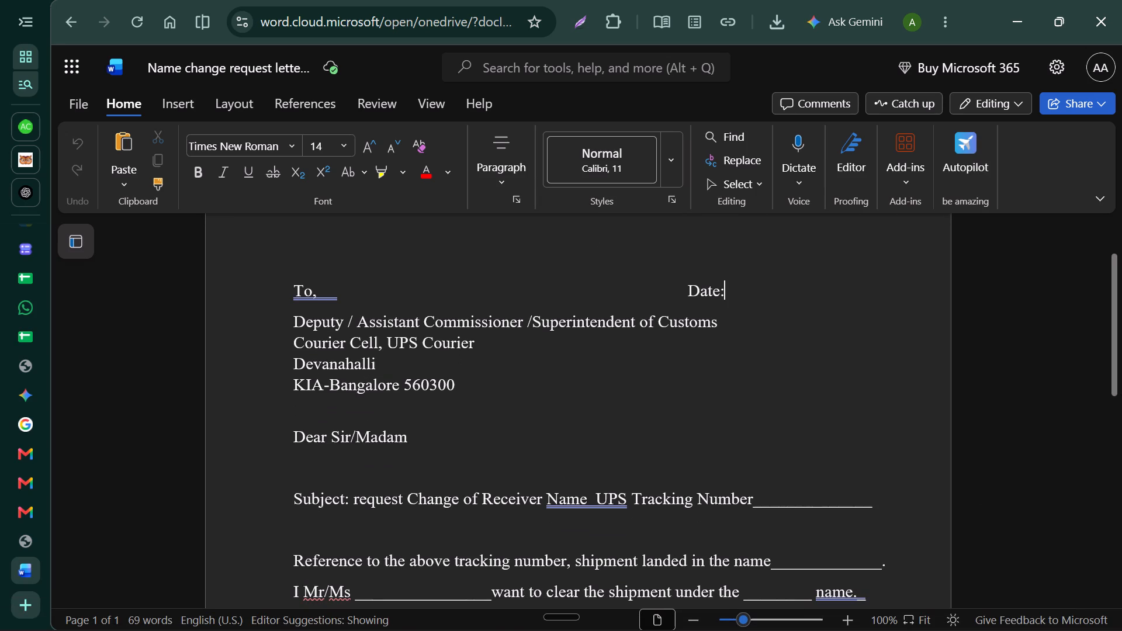
key(space)
text(30)
key(minus)
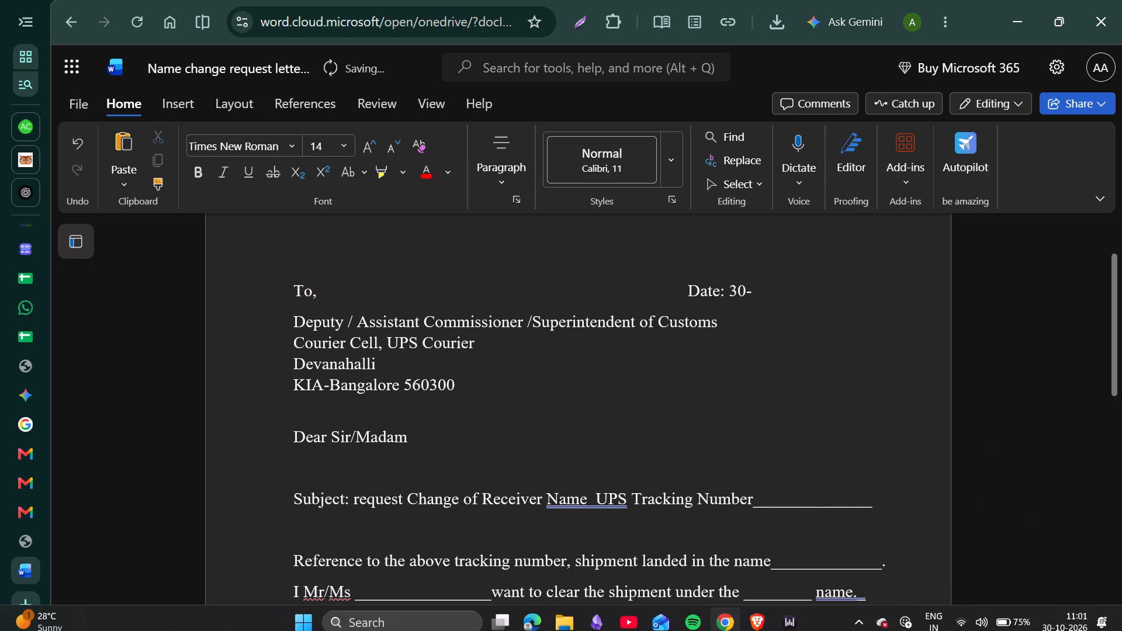
text(10-2026)
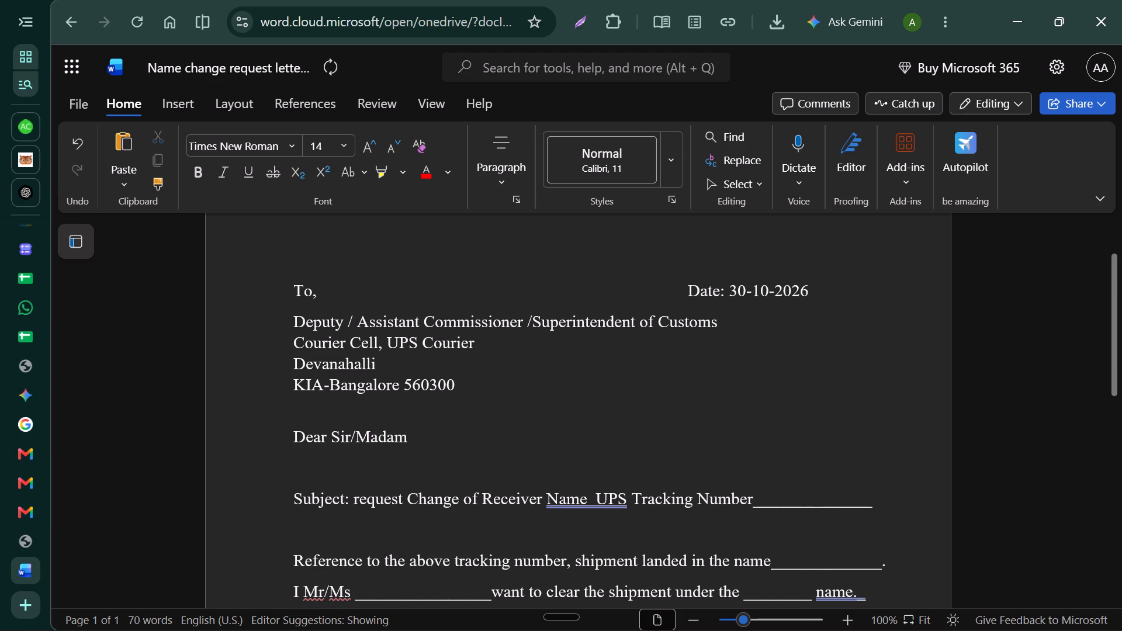
Paste the previously copied UPS tracking number from the clipboard history into the blank in the Subject line.
scroll(680, 386, down, 1)
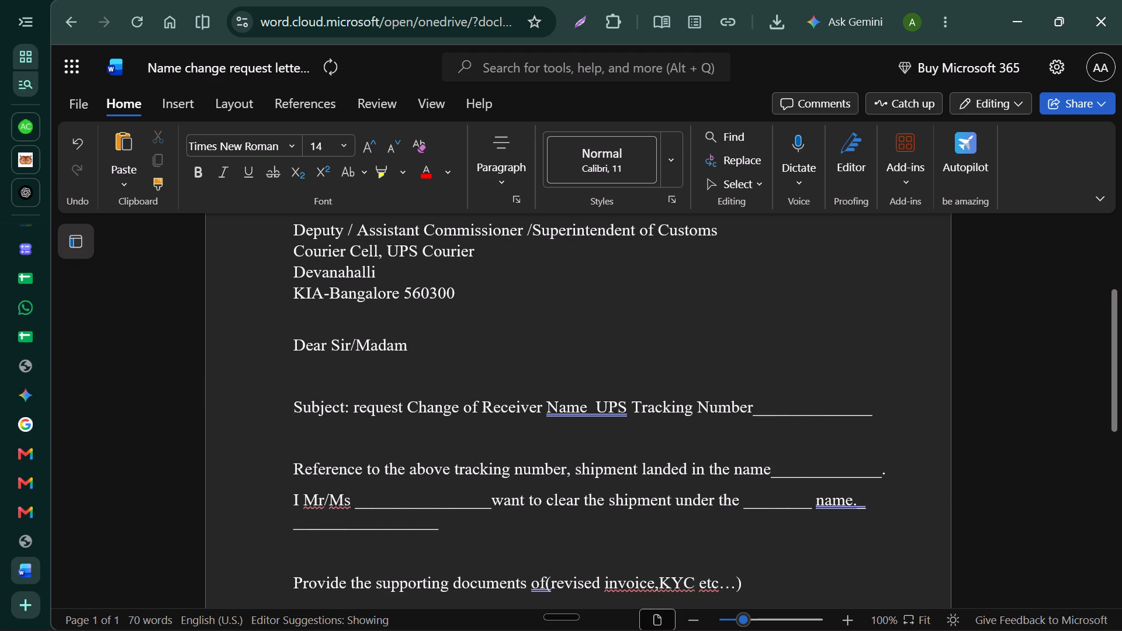
click(831, 408)
click(782, 404)
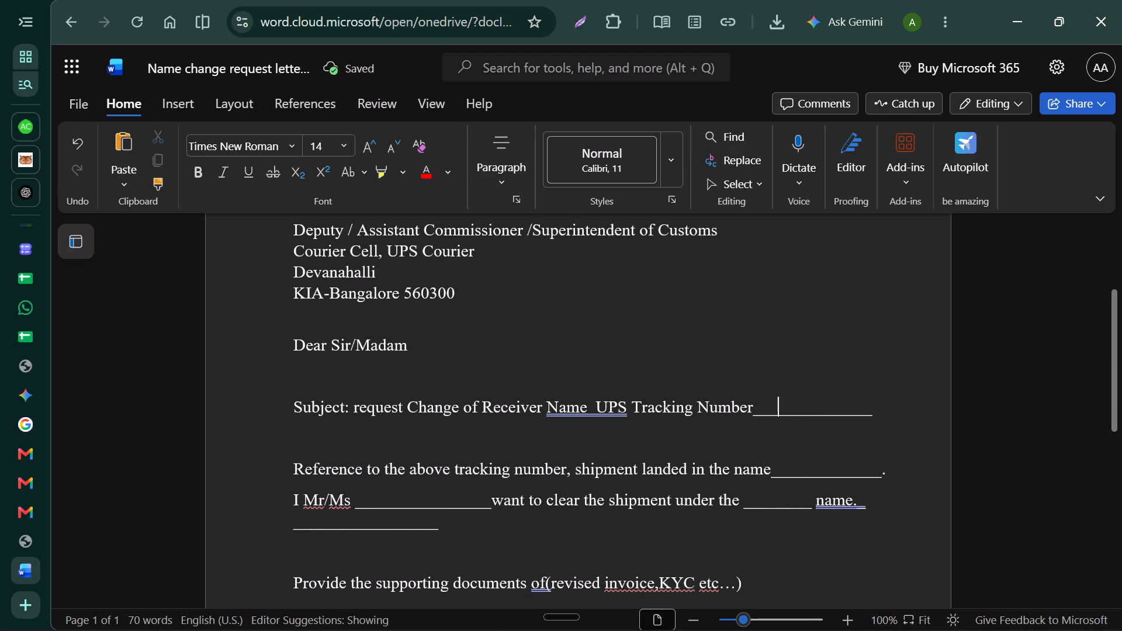
click(777, 404)
click(762, 398)
key(super+v)
click(847, 266)
key(ctrl+v)
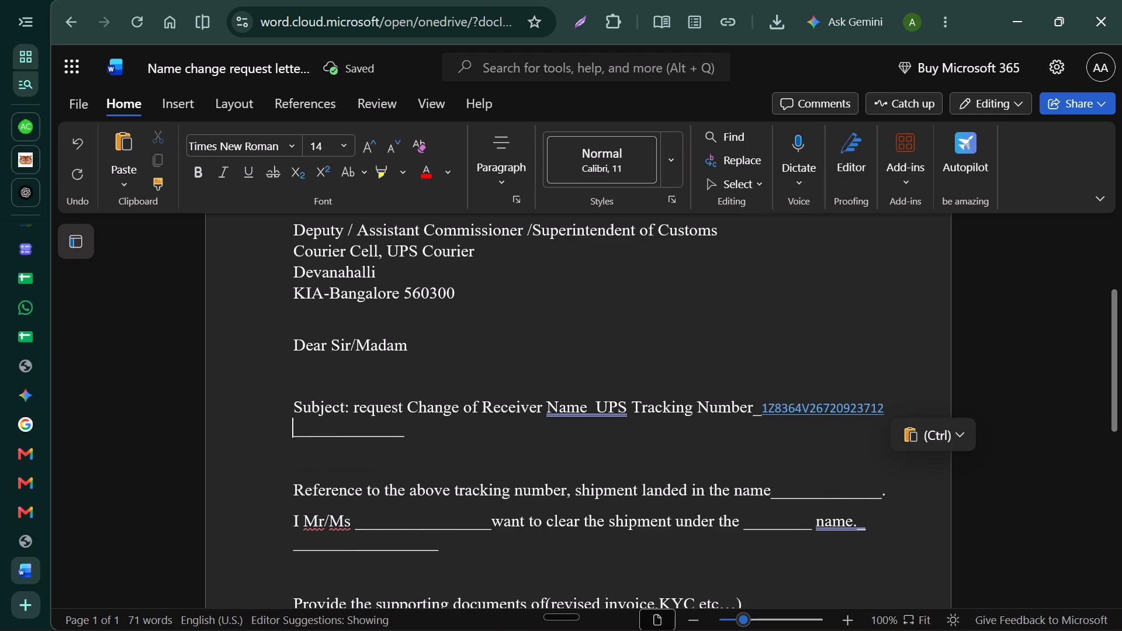
Delete the leftover underscores that follow the tracking number in the Subject line.
click(461, 452)
click(431, 436)
key(BackSpace)
key(BackSpace)
key(BackSpace)
key(BackSpace)
key(BackSpace)
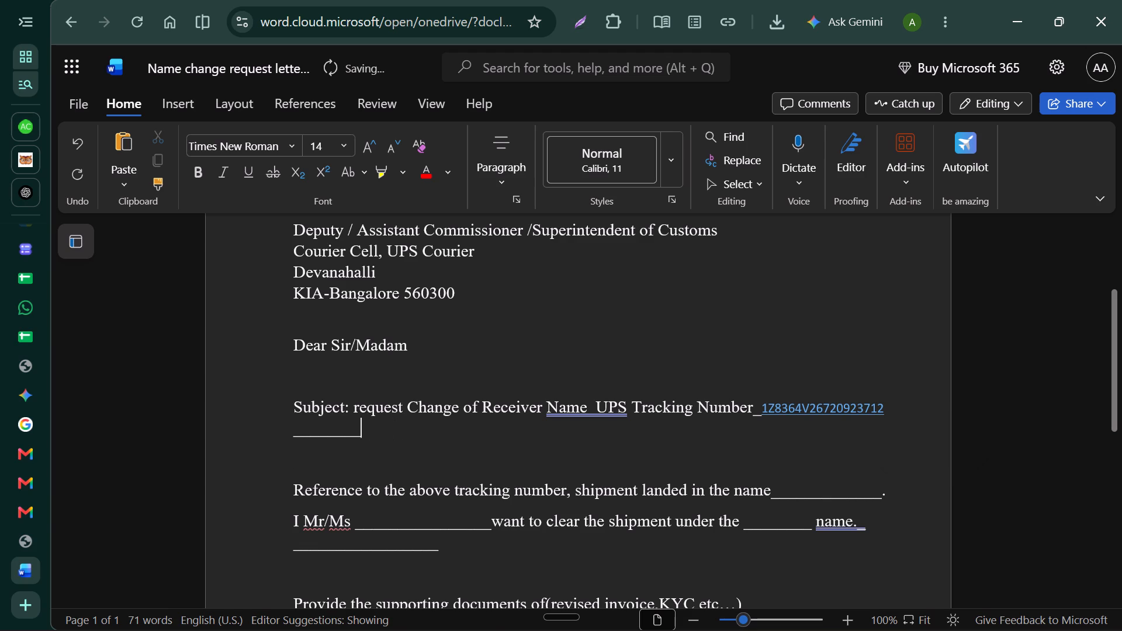
key(BackSpace)
key(BackSpace)
key(BackSpace)
key(BackSpace)
key(BackSpace)
key(BackSpace)
key(BackSpace)
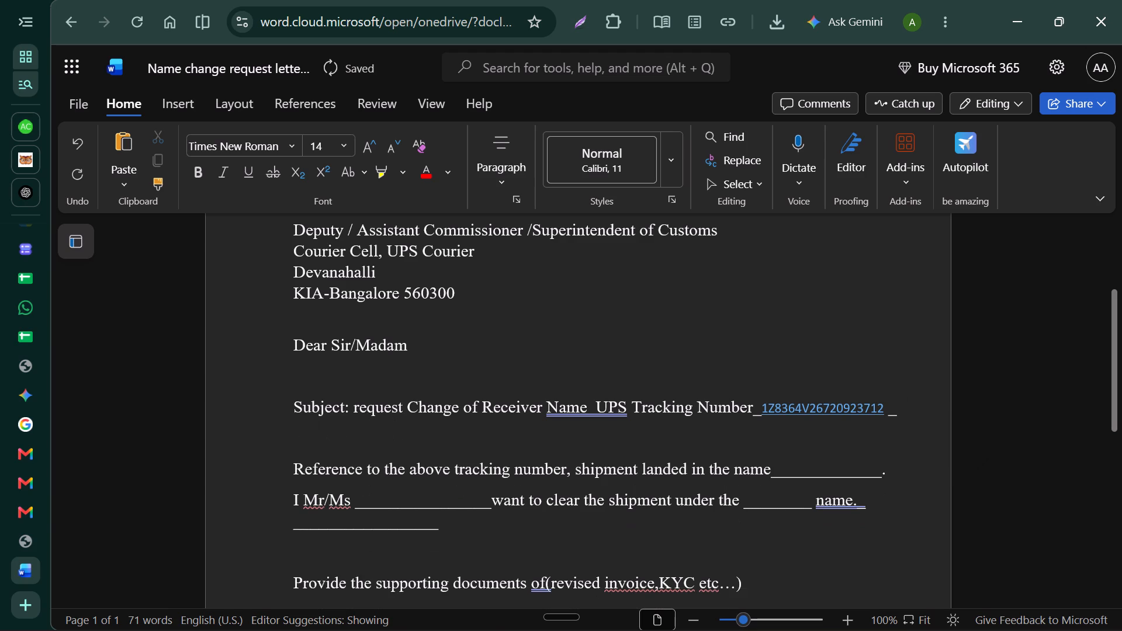
key(BackSpace)
Replace the underscore between "Tracking Number" and the pasted number with a space.
key(Left)
key(Left)
key(Left)
key(Left)
key(Left)
key(Left)
key(Left)
key(Left)
key(Left)
key(Left)
key(Left)
key(Left)
key(Left)
key(Left)
key(Left)
key(Left)
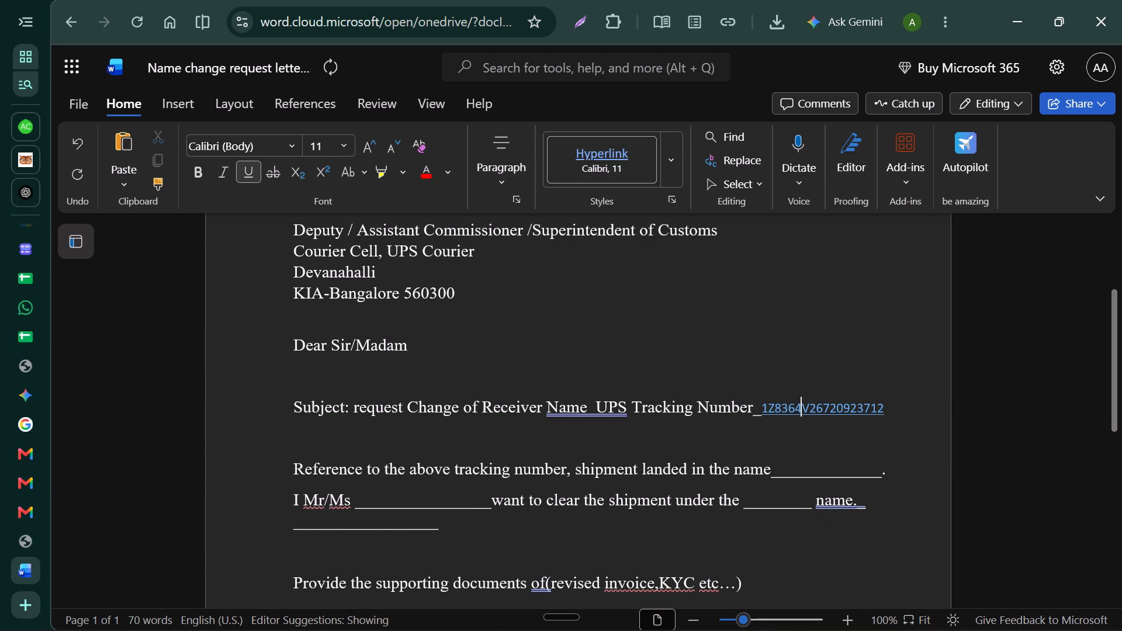
key(Left)
key(Left)
key(Left)
key(BackSpace)
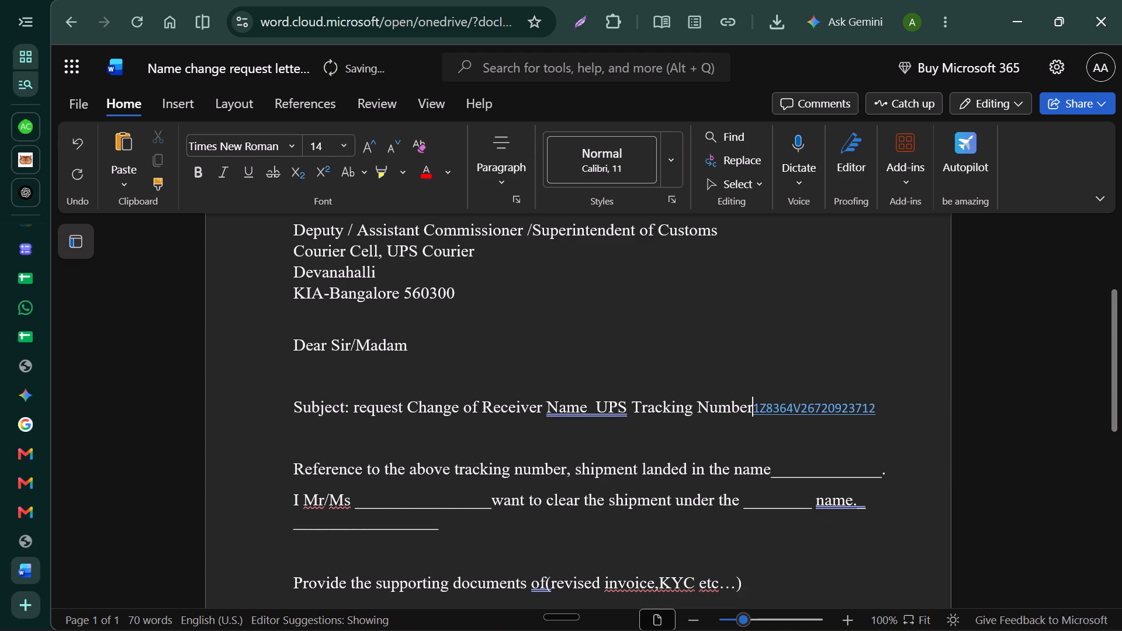
key(space)
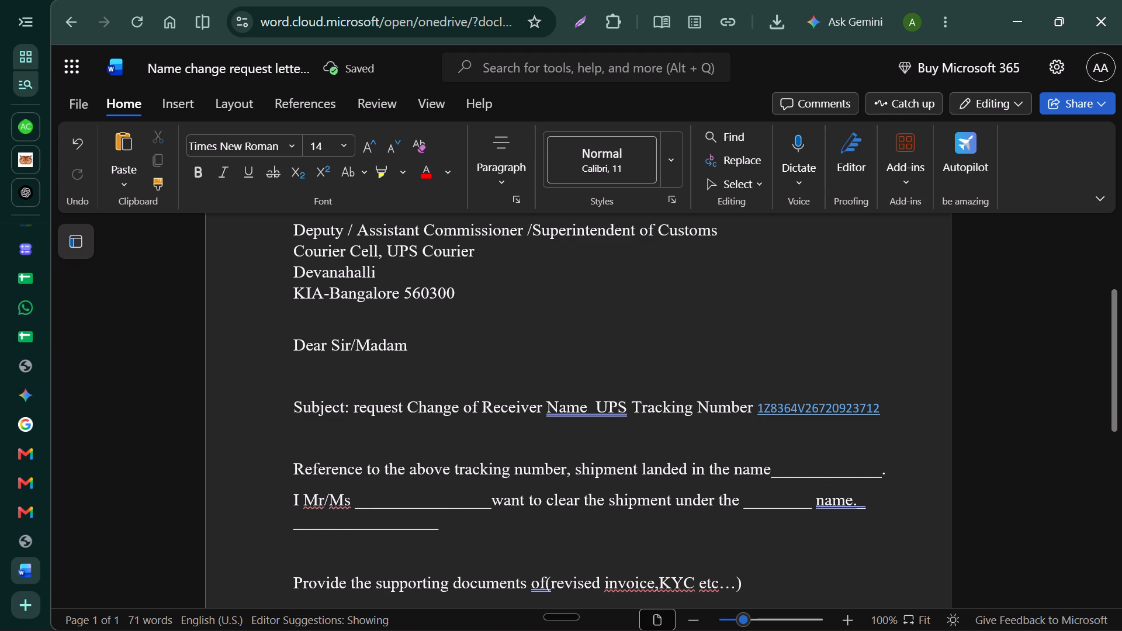
Bring up the link options for the hyperlinked tracking number in the Subject line.
click(785, 407)
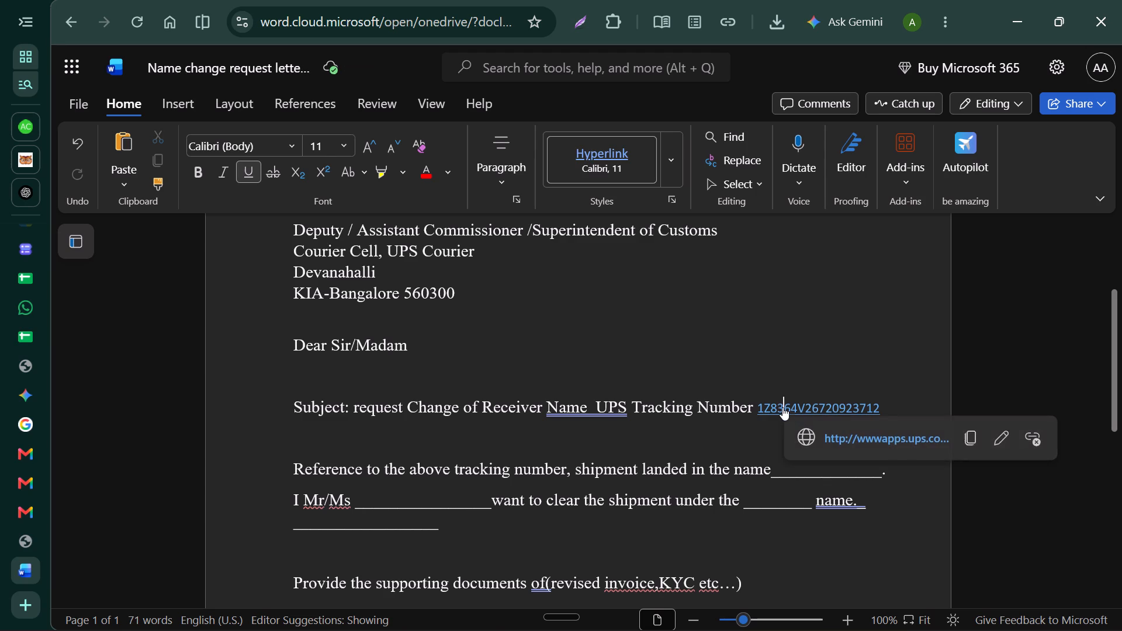
Replace the first two underscores of the blank after "shipment landed in the name" with a space.
click(742, 443)
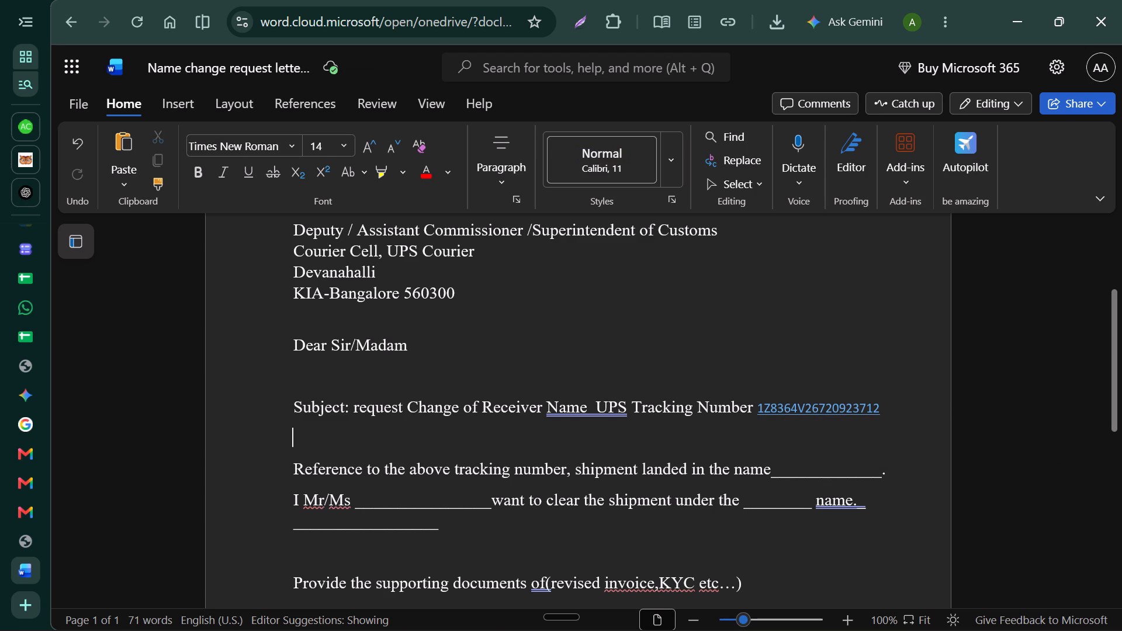
click(789, 470)
key(BackSpace)
key(BackSpace)
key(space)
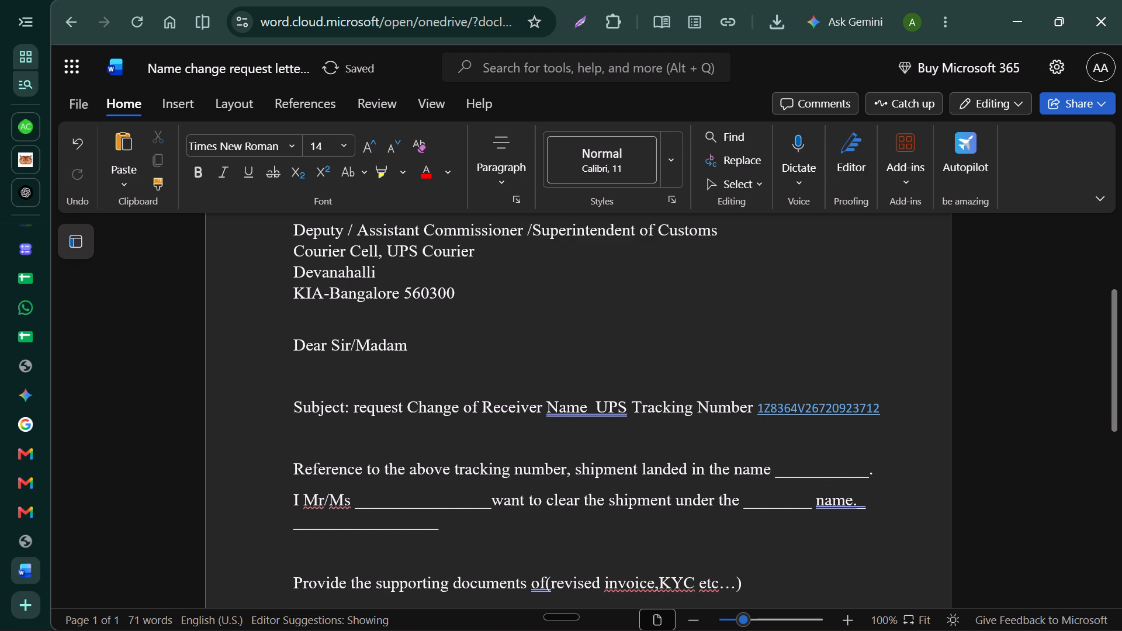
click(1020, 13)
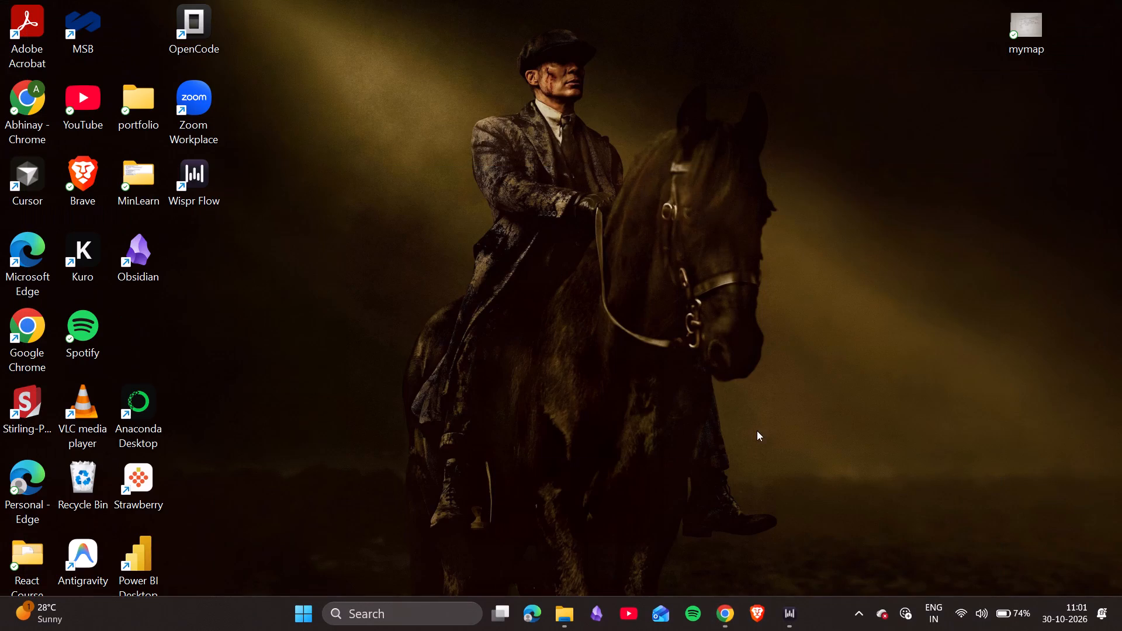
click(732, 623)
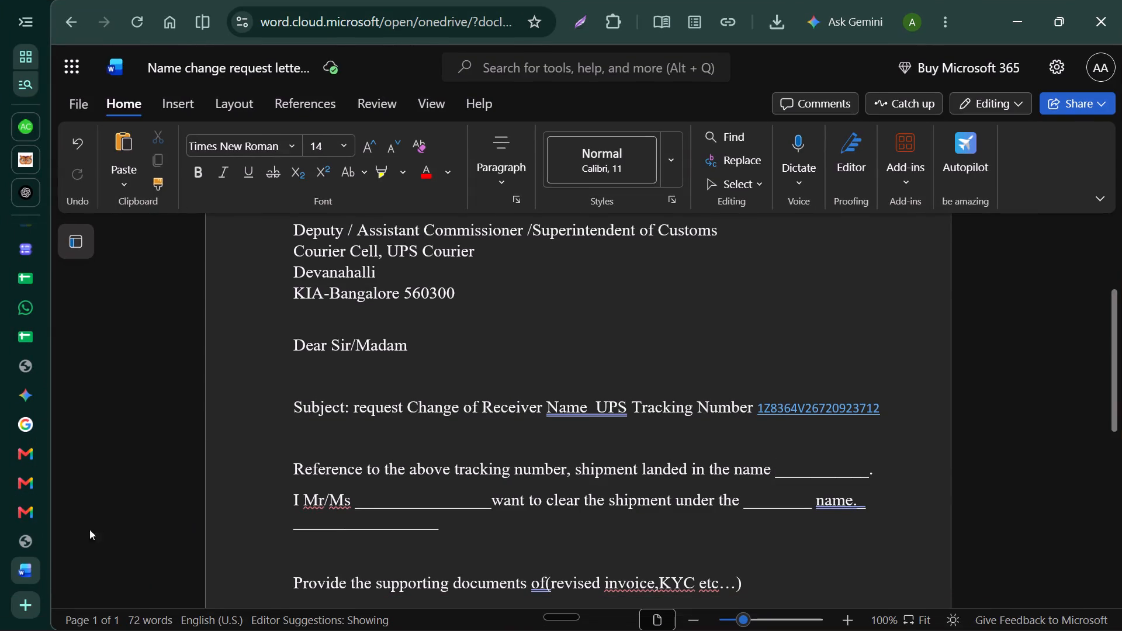
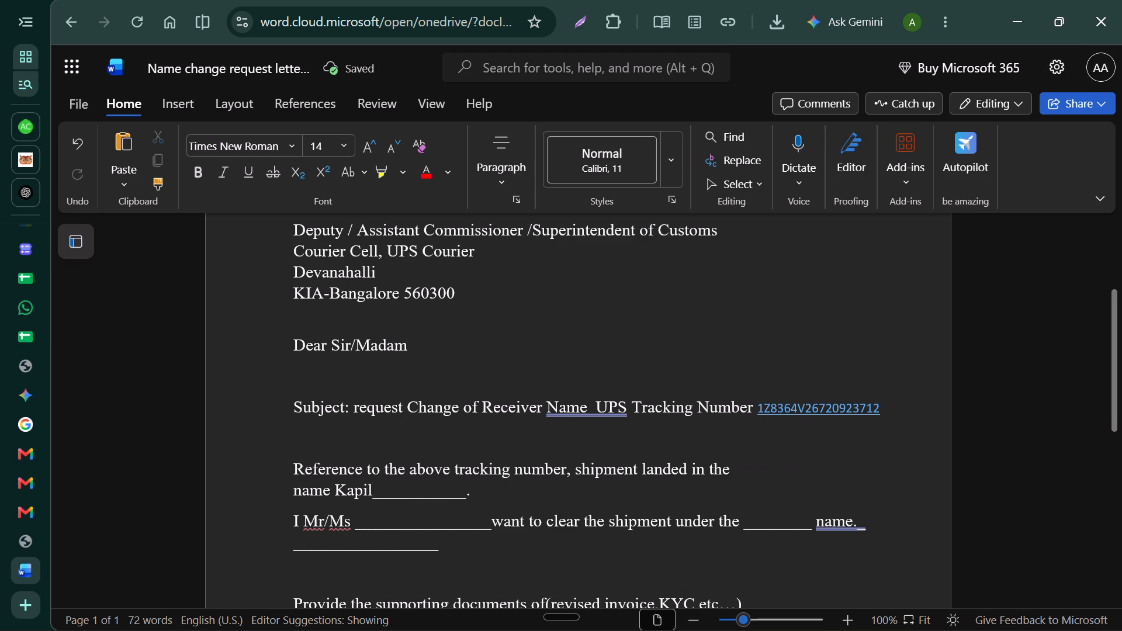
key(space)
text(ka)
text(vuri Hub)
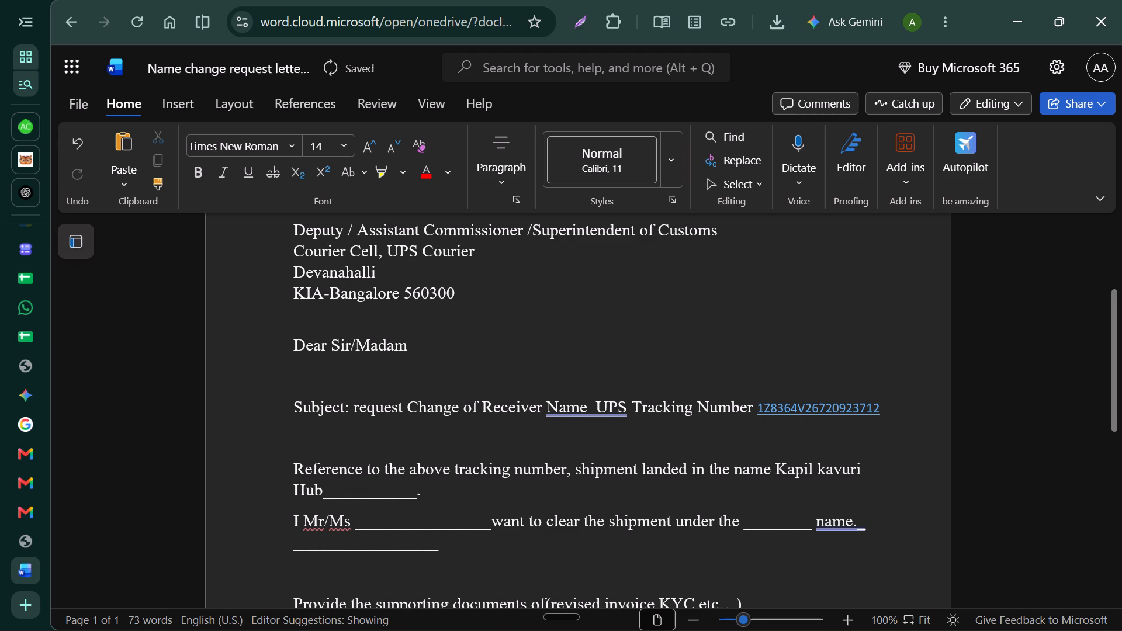
scroll(820, 443, up, 1)
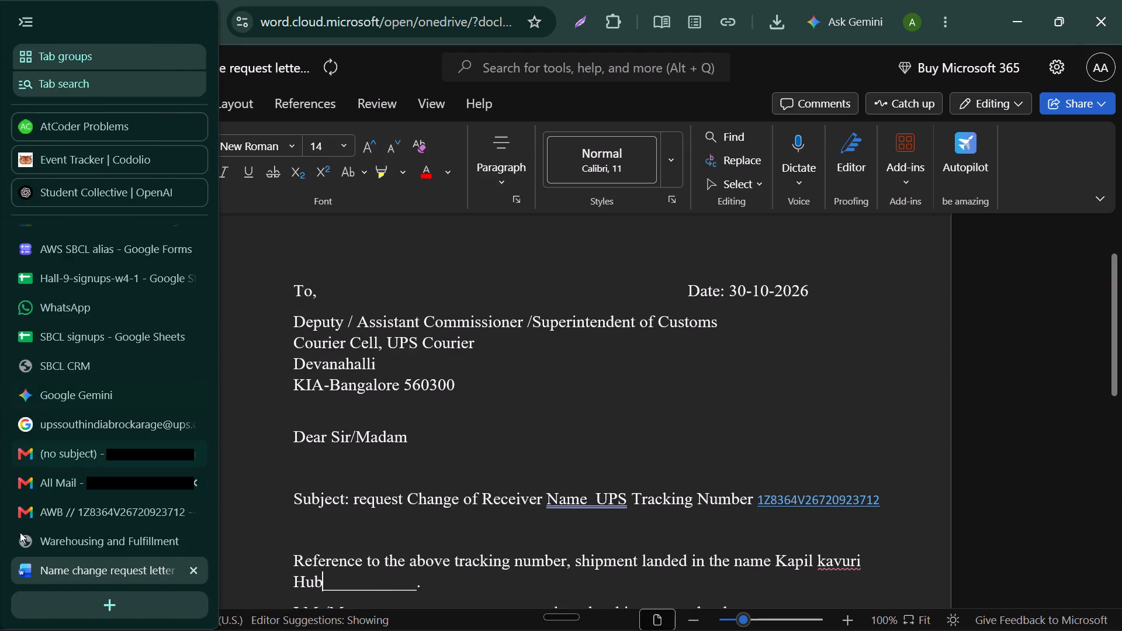
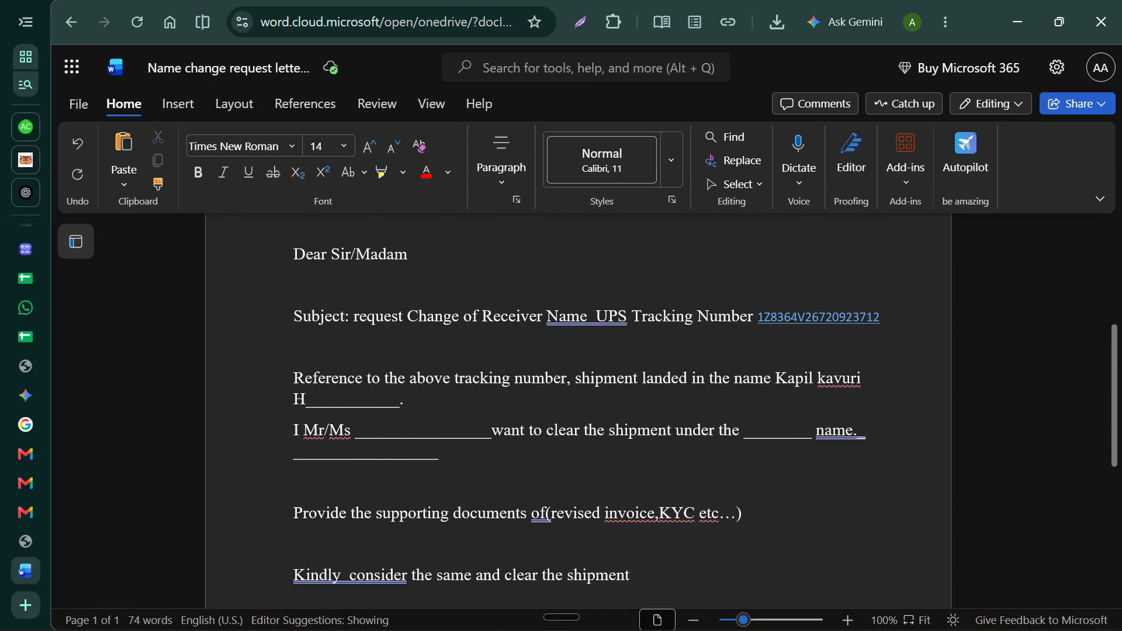
Complete the last word of the receiver name in the Reference paragraph as "HUB".
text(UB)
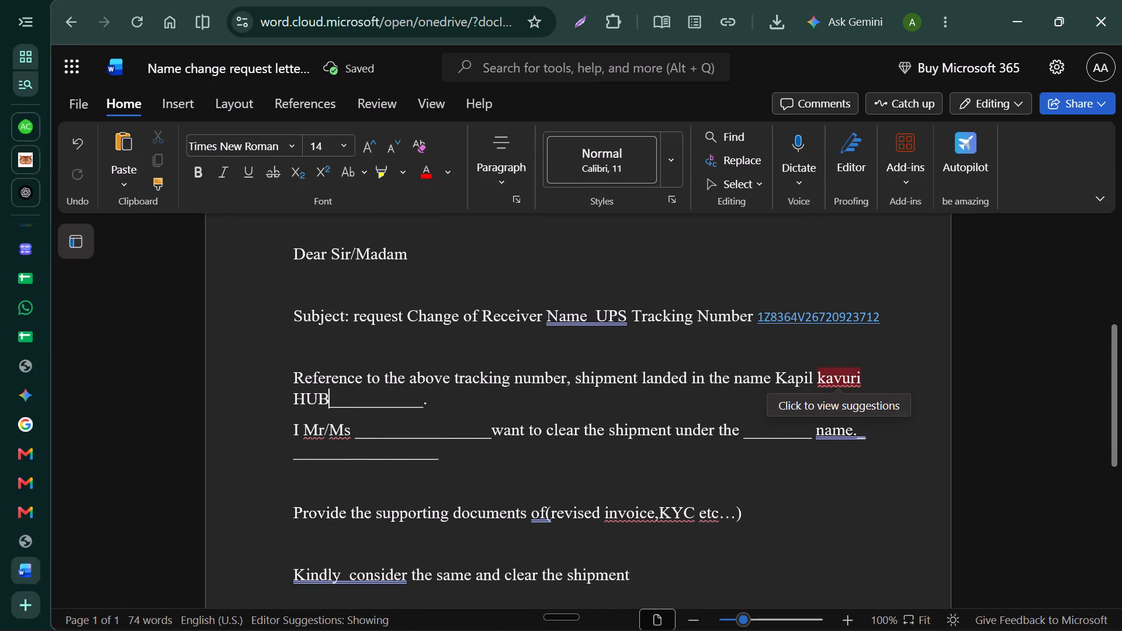
Rewrite the word before "HUB" in the Reference paragraph's receiver name in capital letters.
click(867, 376)
key(BackSpace)
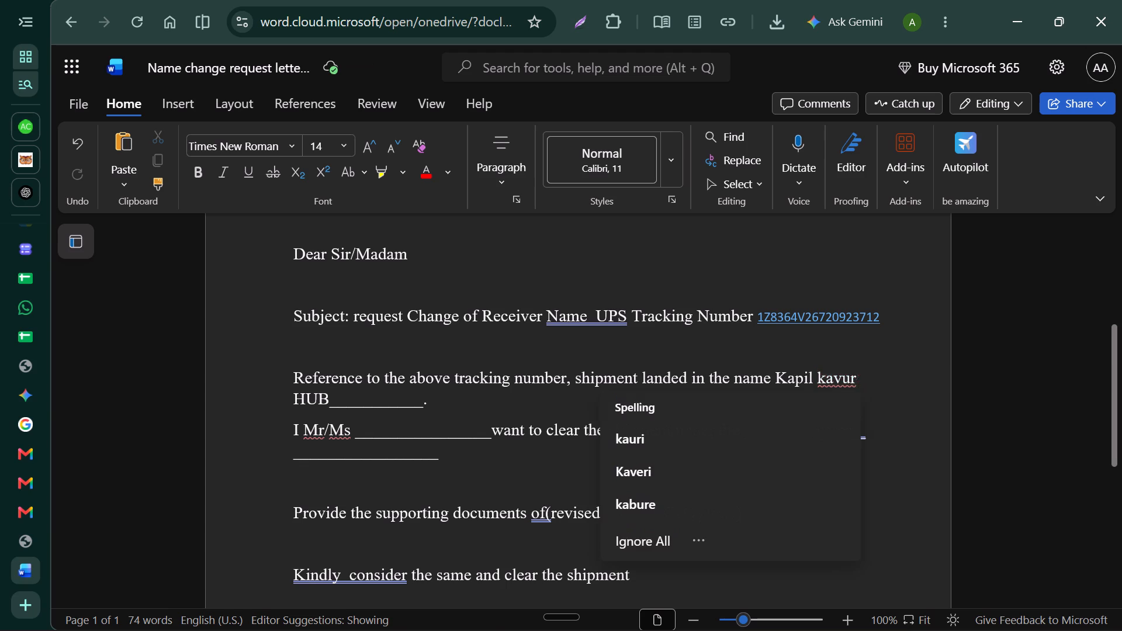
key(BackSpace)
key(BackSpace)
key(BackSpace)
key(BackSpace)
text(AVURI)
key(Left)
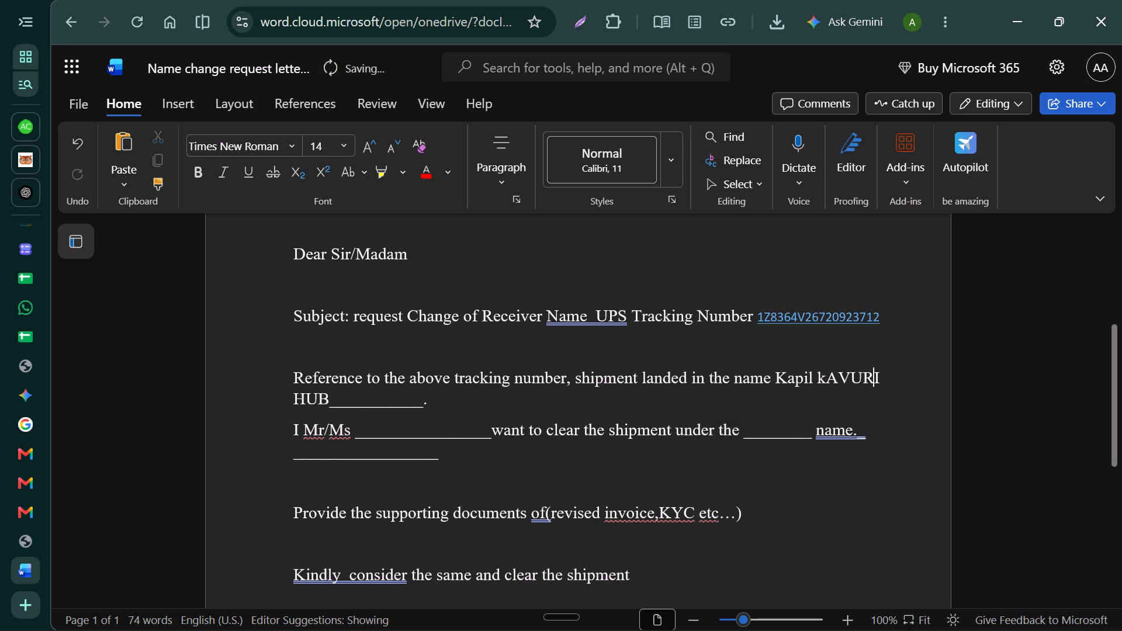
Replace the lowercase k of the second word in the shipment's landed name with a space and a capital K, making KAVURI.
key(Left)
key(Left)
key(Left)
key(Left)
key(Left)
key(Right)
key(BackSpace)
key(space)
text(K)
Change the word Kapil in the Reference sentence to all capitals, KAPIL.
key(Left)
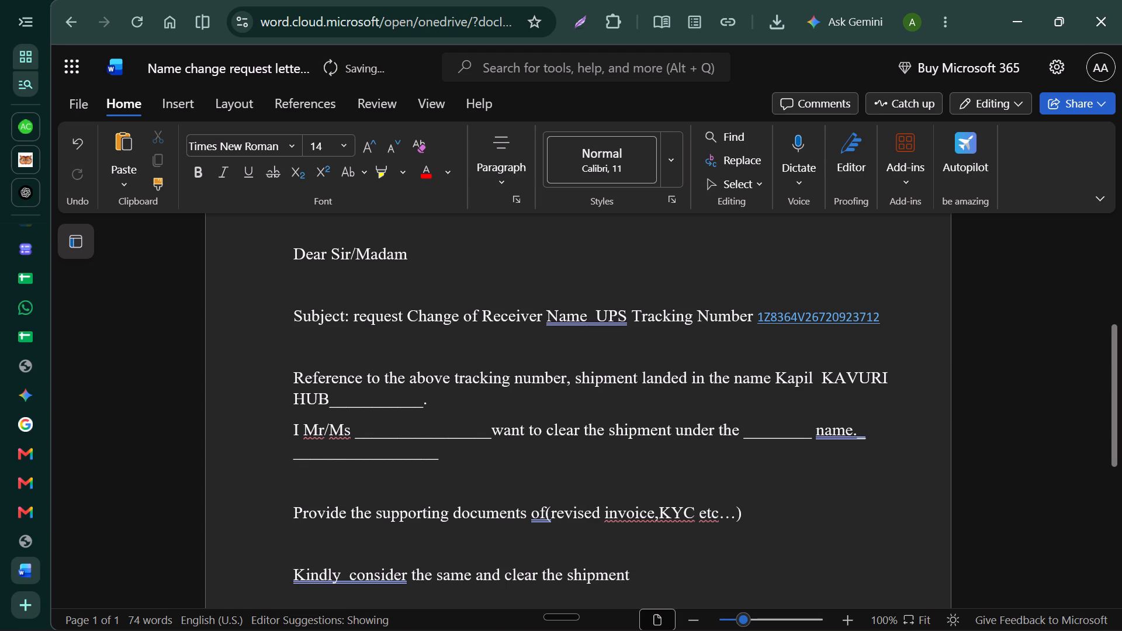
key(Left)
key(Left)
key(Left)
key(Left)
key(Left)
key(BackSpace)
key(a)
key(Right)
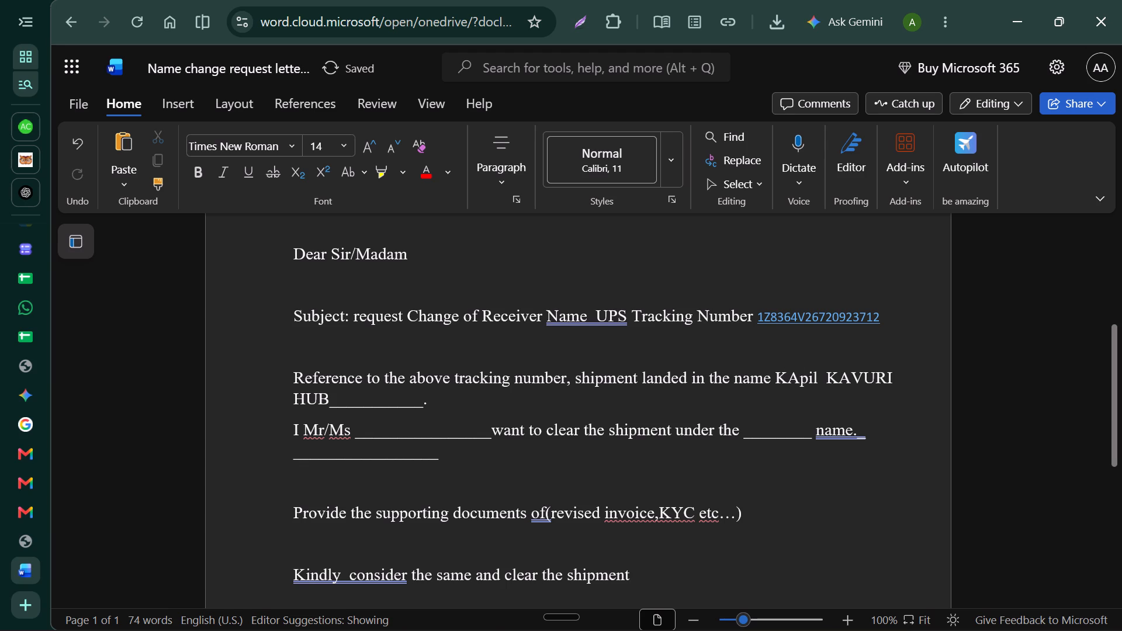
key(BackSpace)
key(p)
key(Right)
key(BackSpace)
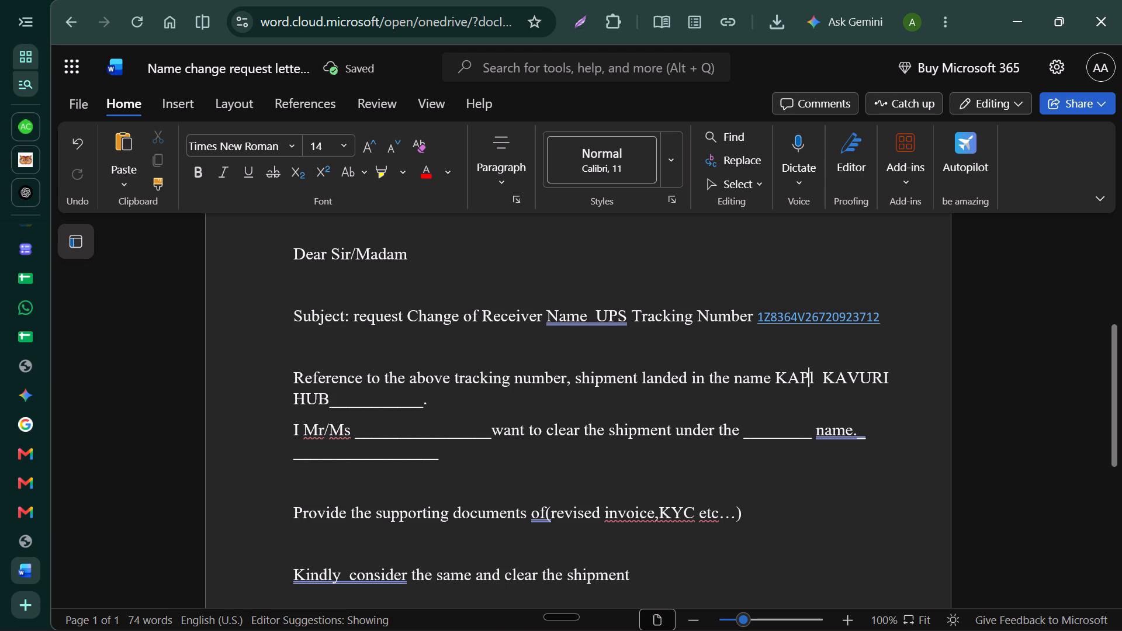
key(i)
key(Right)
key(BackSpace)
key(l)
Delete the leftover underscores after HUB in the Reference sentence, keeping the full stop.
click(430, 407)
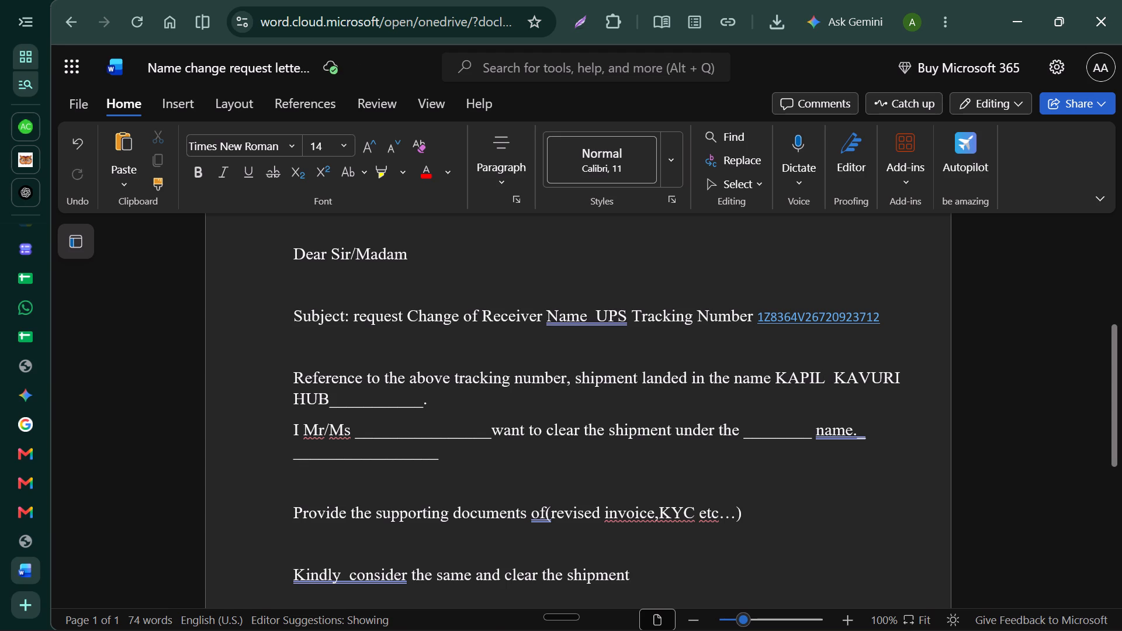
key(Left)
key(BackSpace)
key(BackSpace)
key(BackSpace)
key(BackSpace)
key(BackSpace)
key(BackSpace)
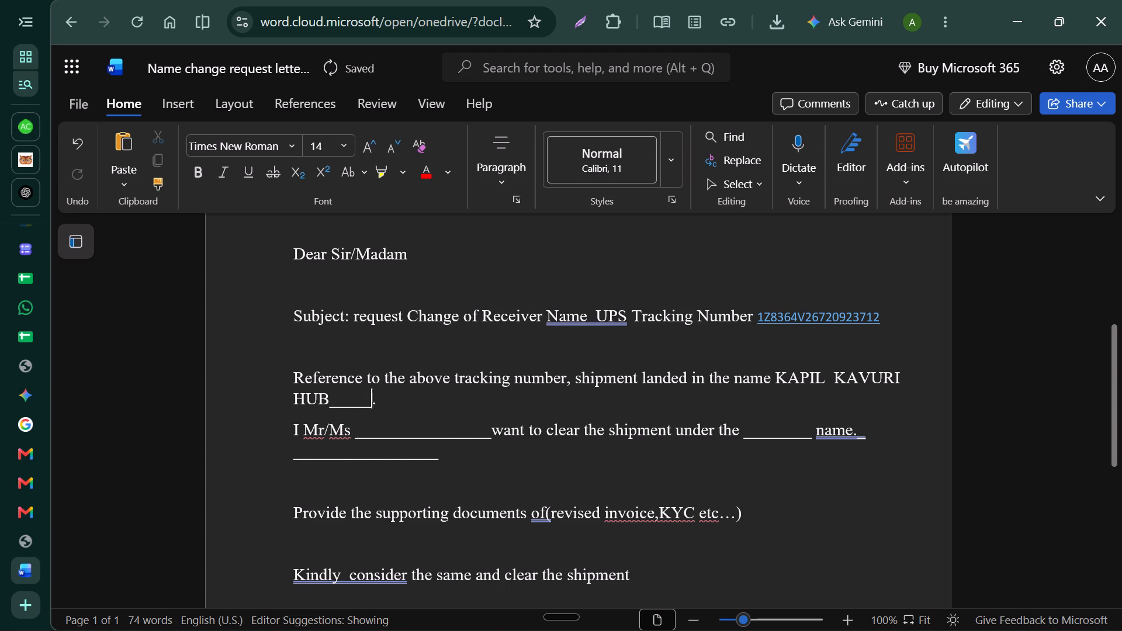
key(BackSpace)
key(BackSpace)
key(BackSpace)
key(BackSpace)
key(BackSpace)
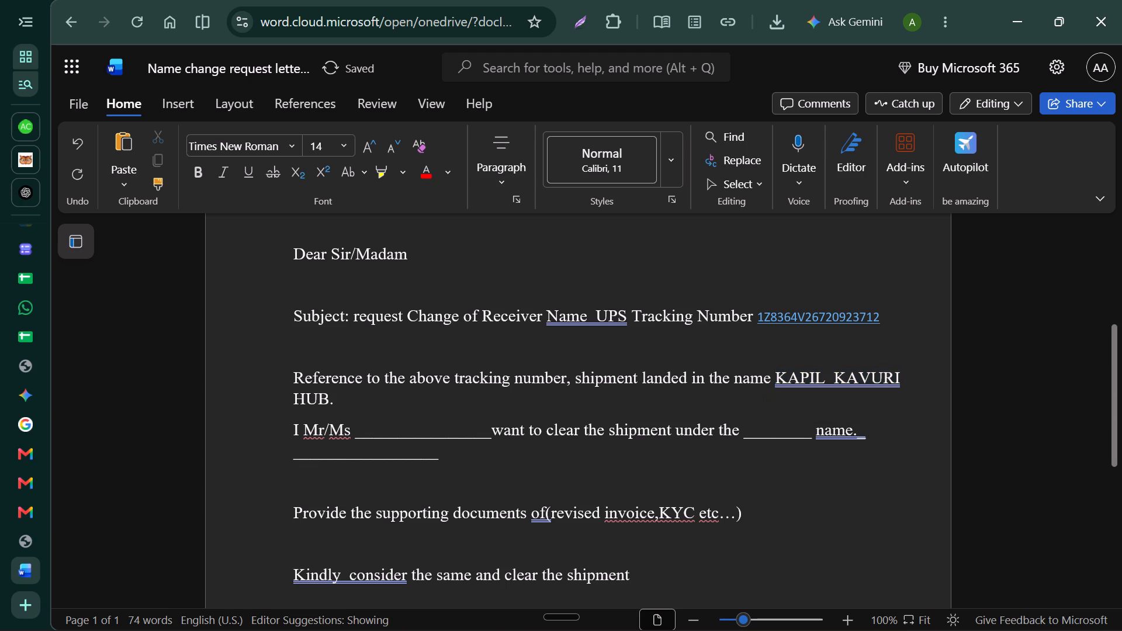
Underline the landed name KAPIL KAVURI HUB in the Reference sentence.
drag(774, 380, 801, 397)
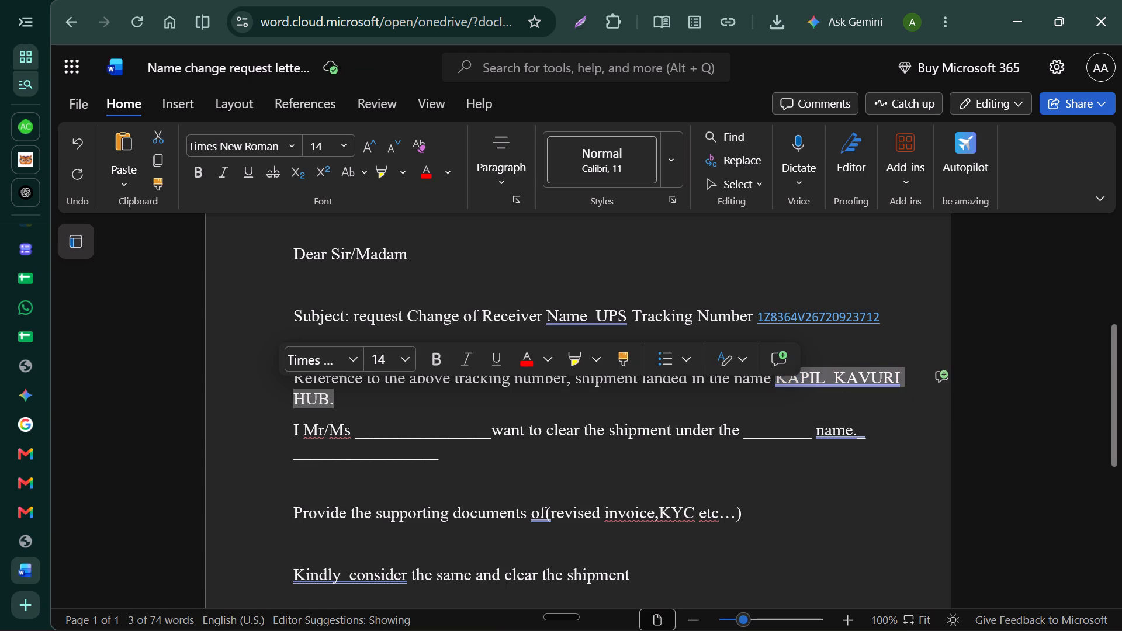
click(486, 357)
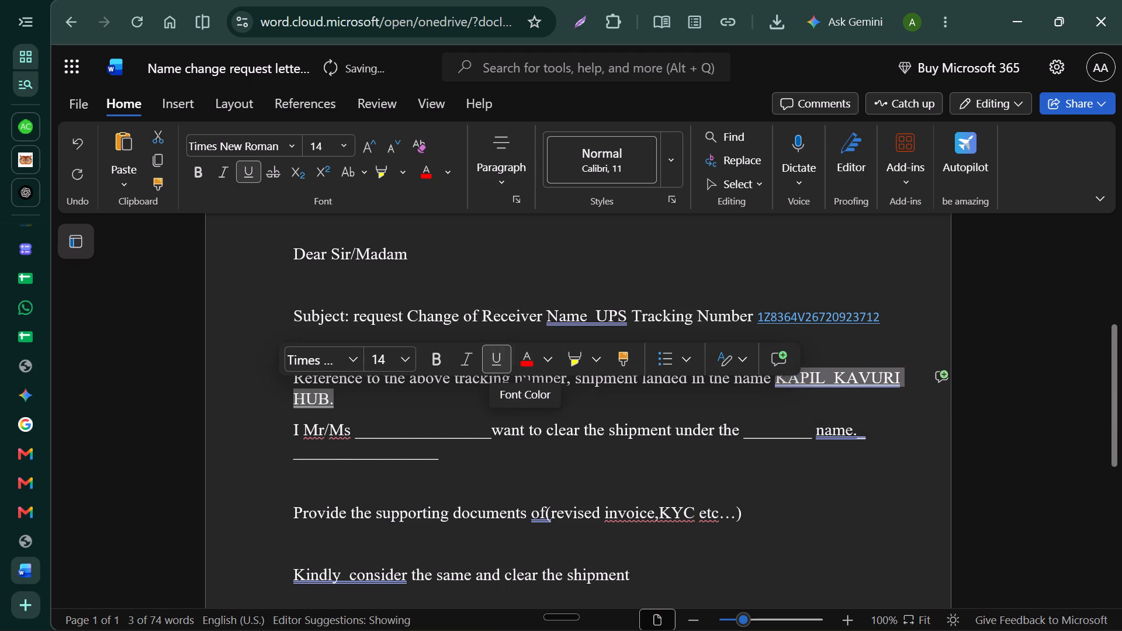
click(984, 454)
click(1027, 393)
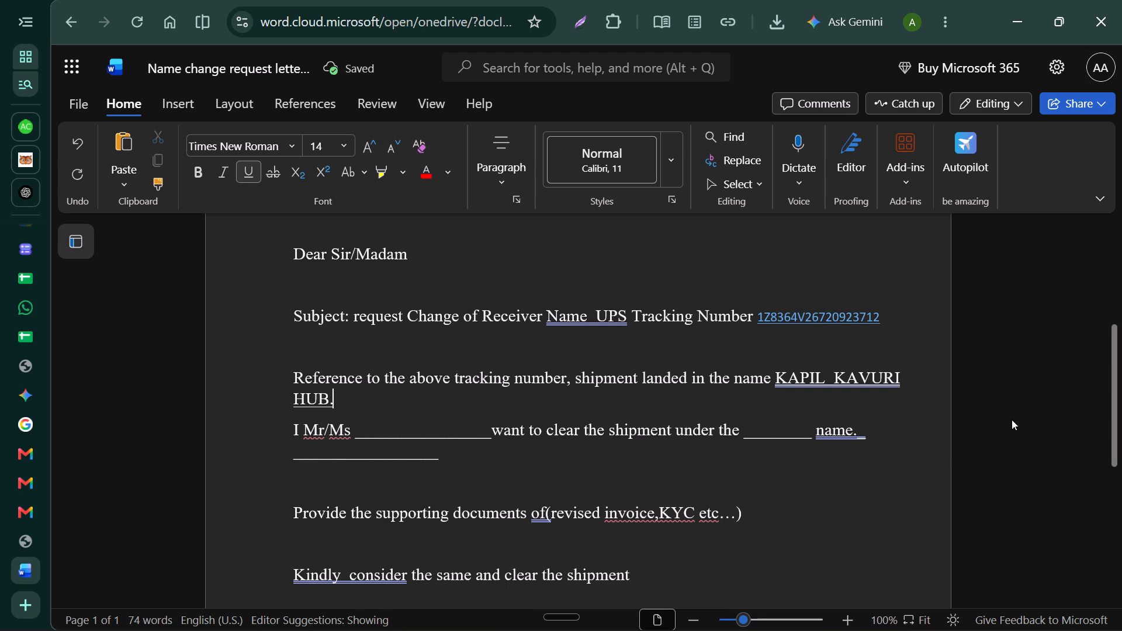
Replace the whole underscore blank after "I Mr/Ms" with the requester's full name, followed by a space.
click(415, 420)
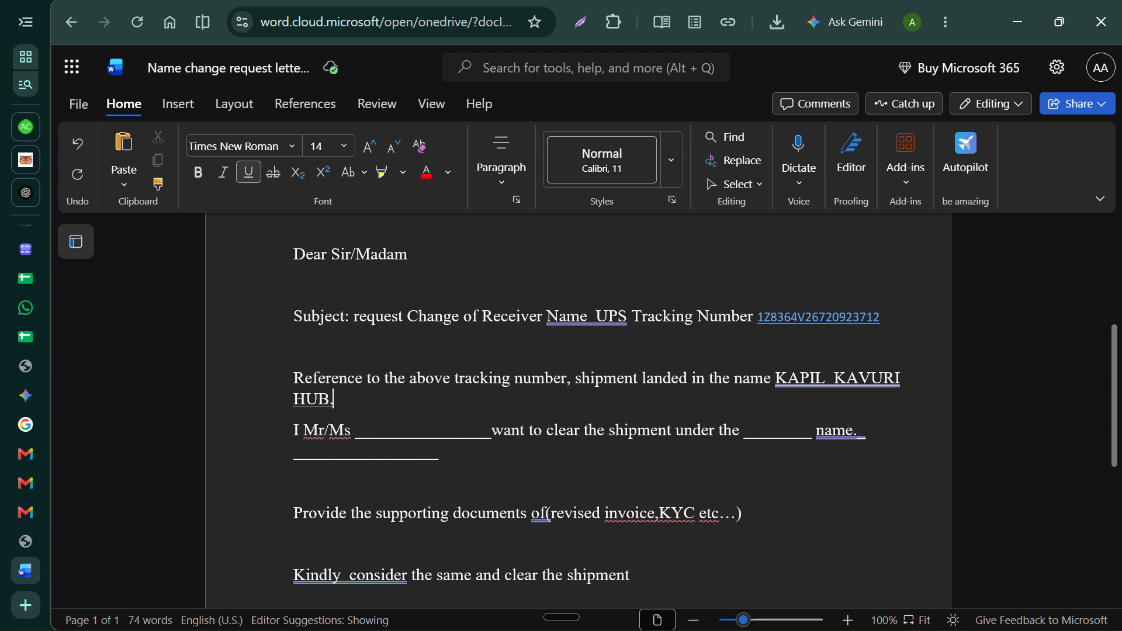
key(BackSpace)
key(BackSpace)
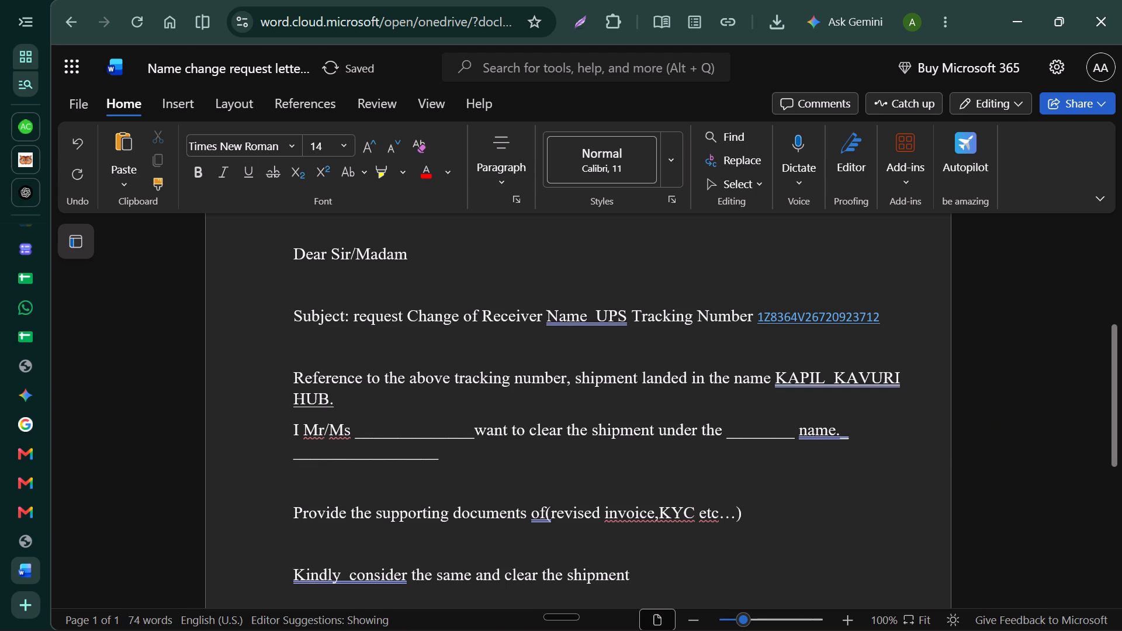
key(BackSpace)
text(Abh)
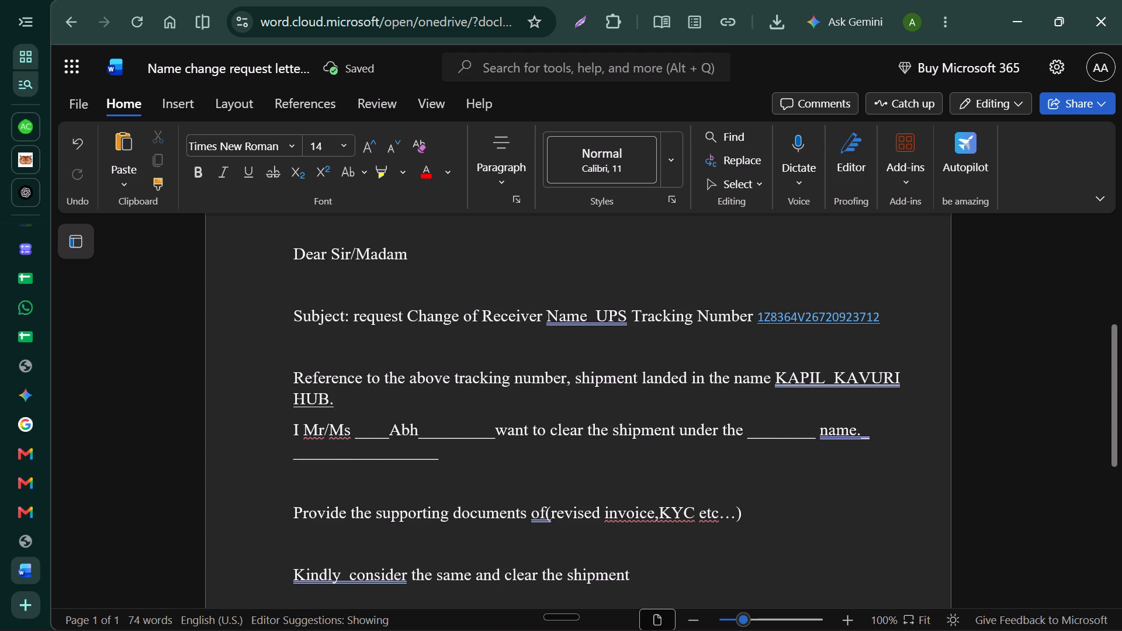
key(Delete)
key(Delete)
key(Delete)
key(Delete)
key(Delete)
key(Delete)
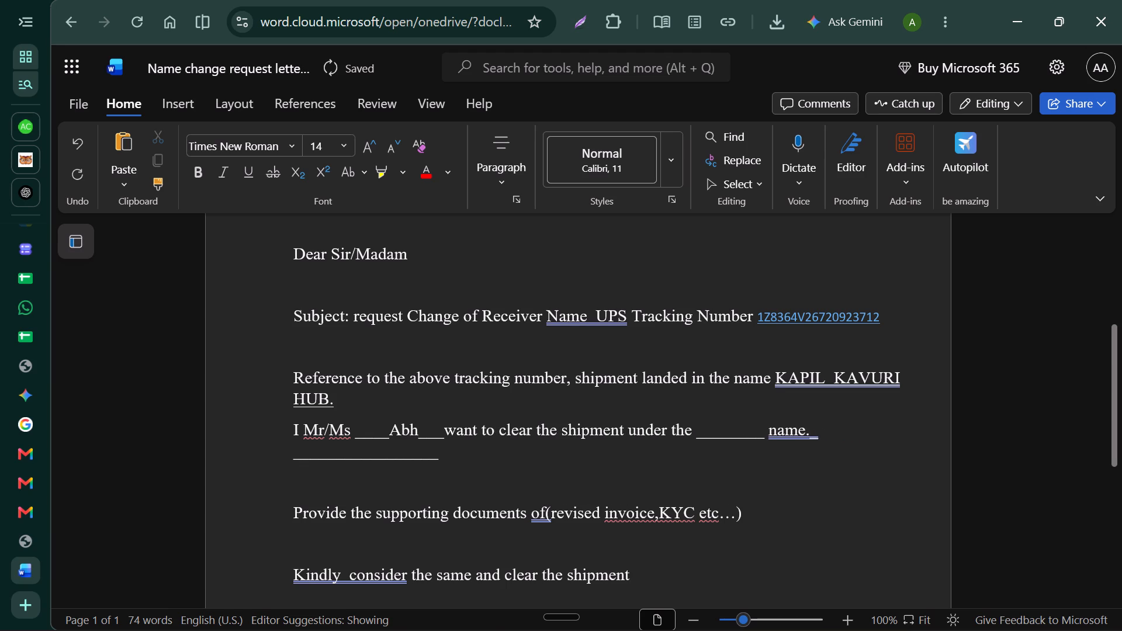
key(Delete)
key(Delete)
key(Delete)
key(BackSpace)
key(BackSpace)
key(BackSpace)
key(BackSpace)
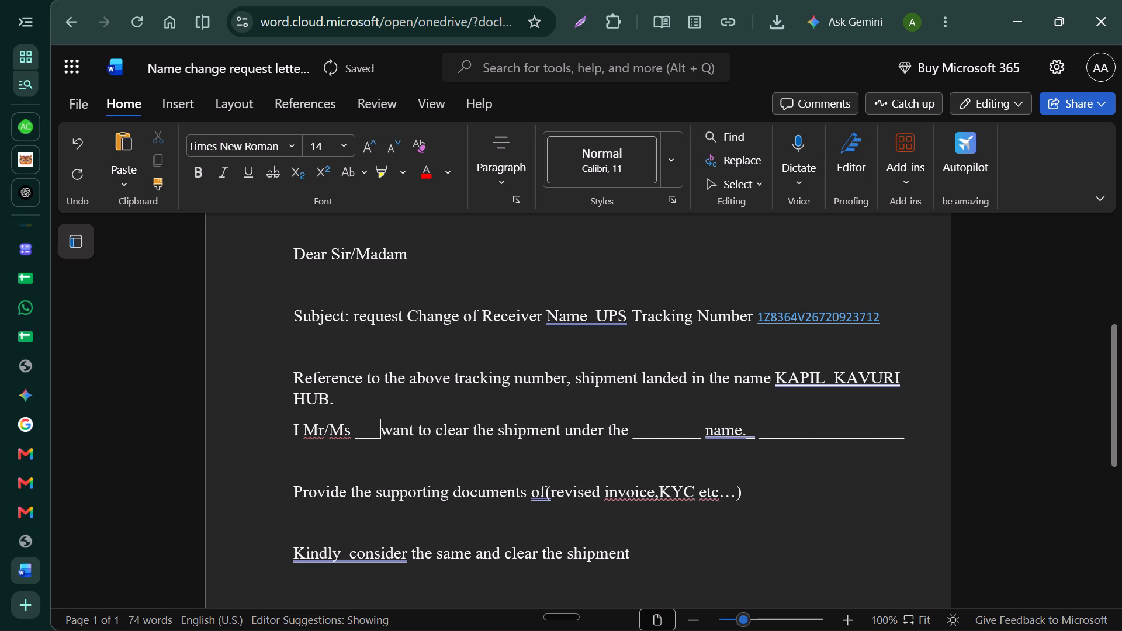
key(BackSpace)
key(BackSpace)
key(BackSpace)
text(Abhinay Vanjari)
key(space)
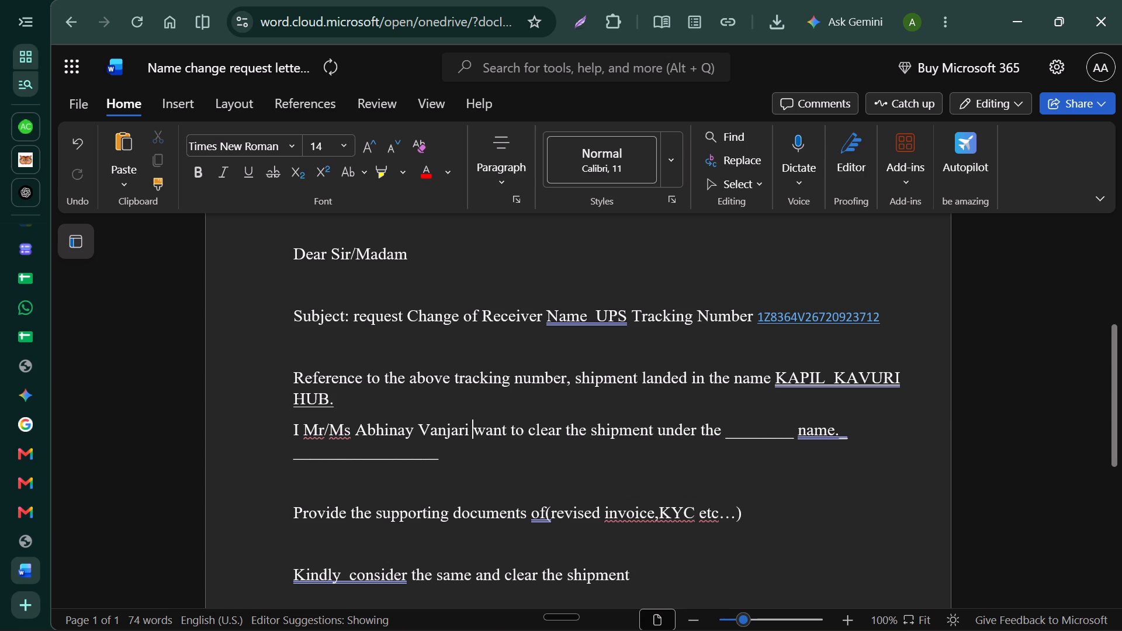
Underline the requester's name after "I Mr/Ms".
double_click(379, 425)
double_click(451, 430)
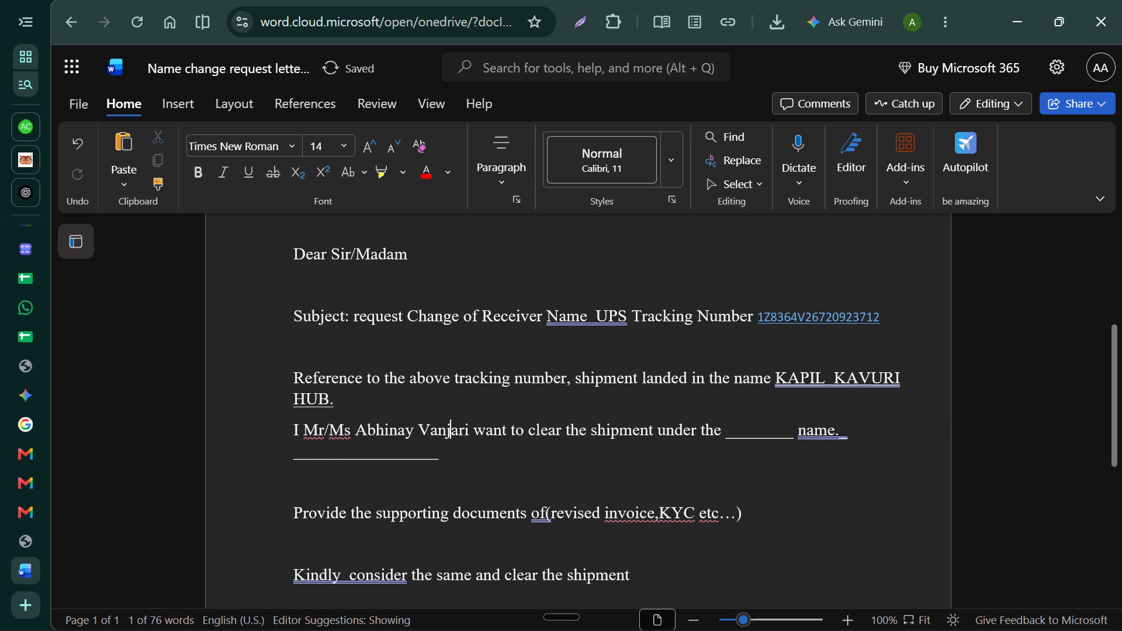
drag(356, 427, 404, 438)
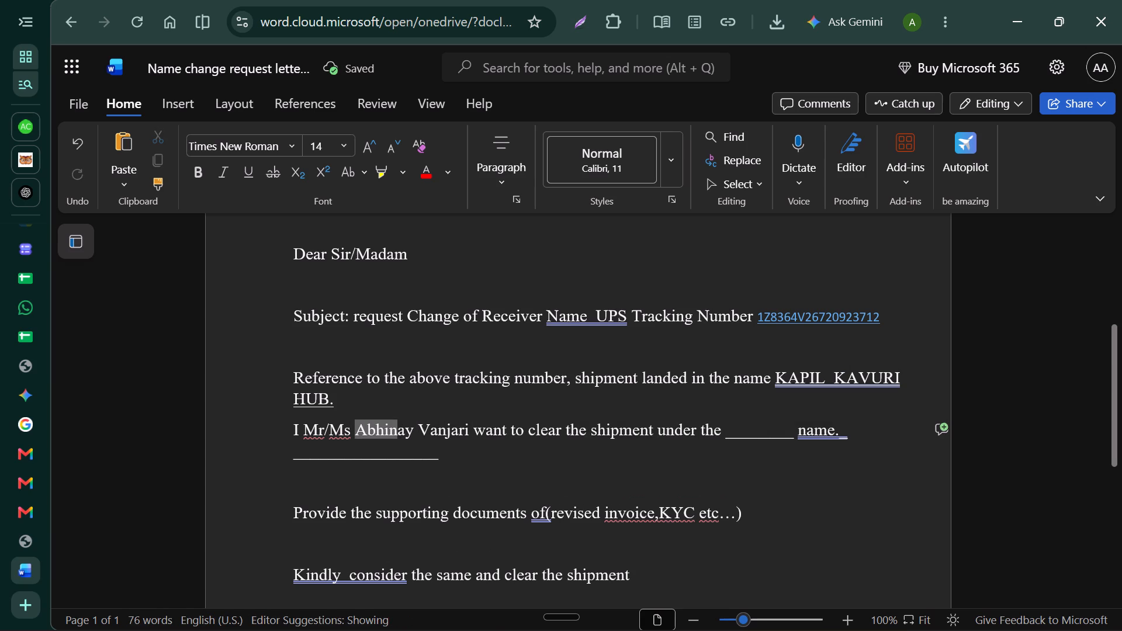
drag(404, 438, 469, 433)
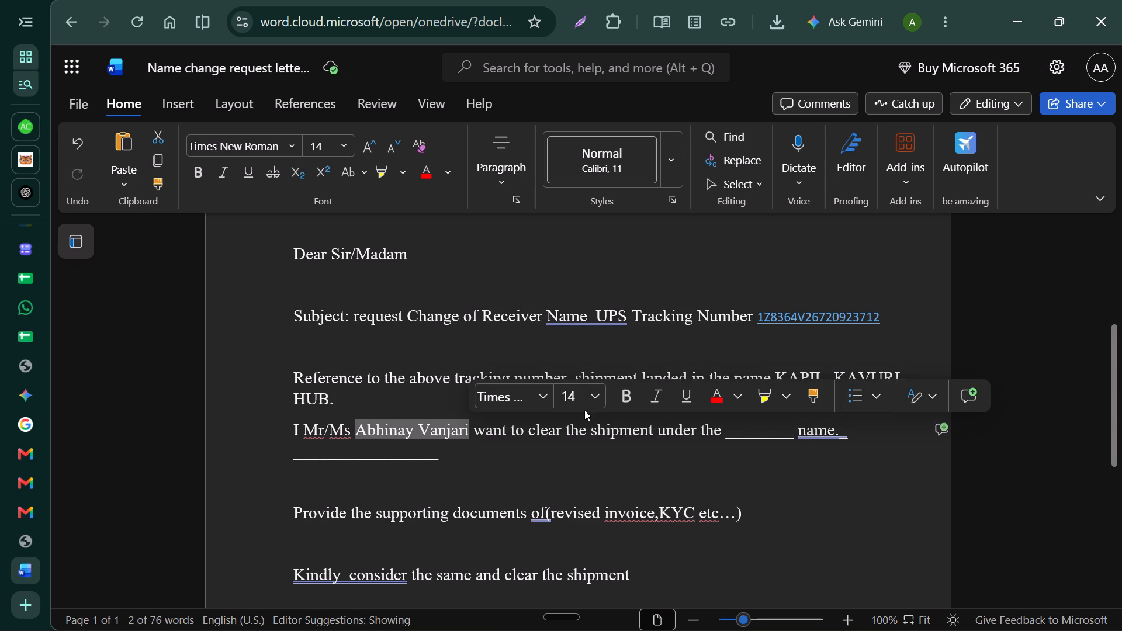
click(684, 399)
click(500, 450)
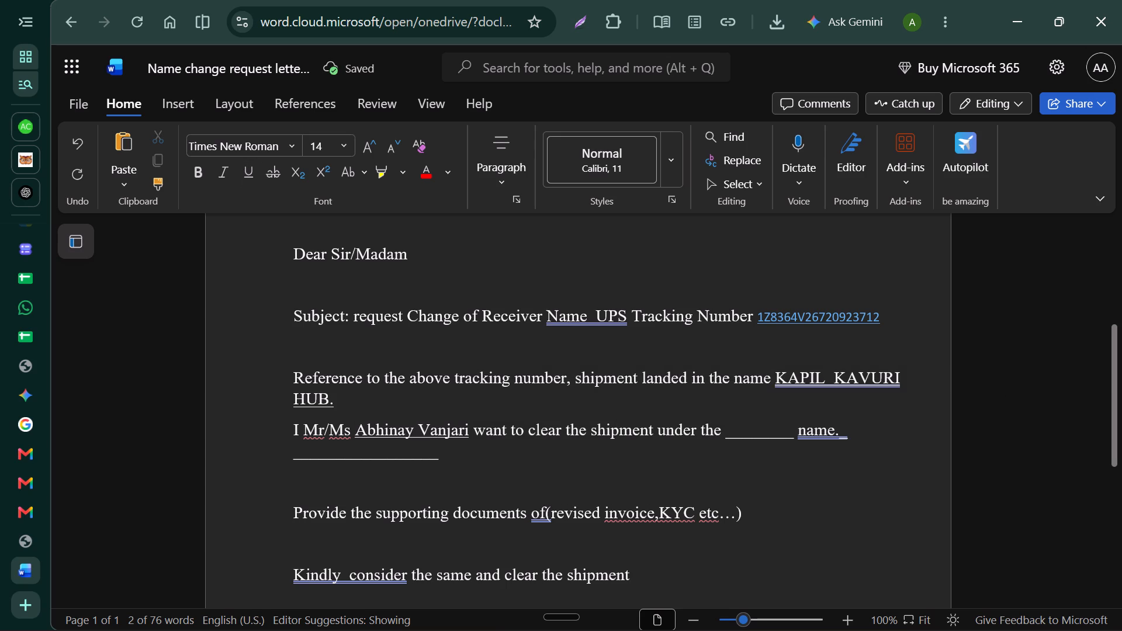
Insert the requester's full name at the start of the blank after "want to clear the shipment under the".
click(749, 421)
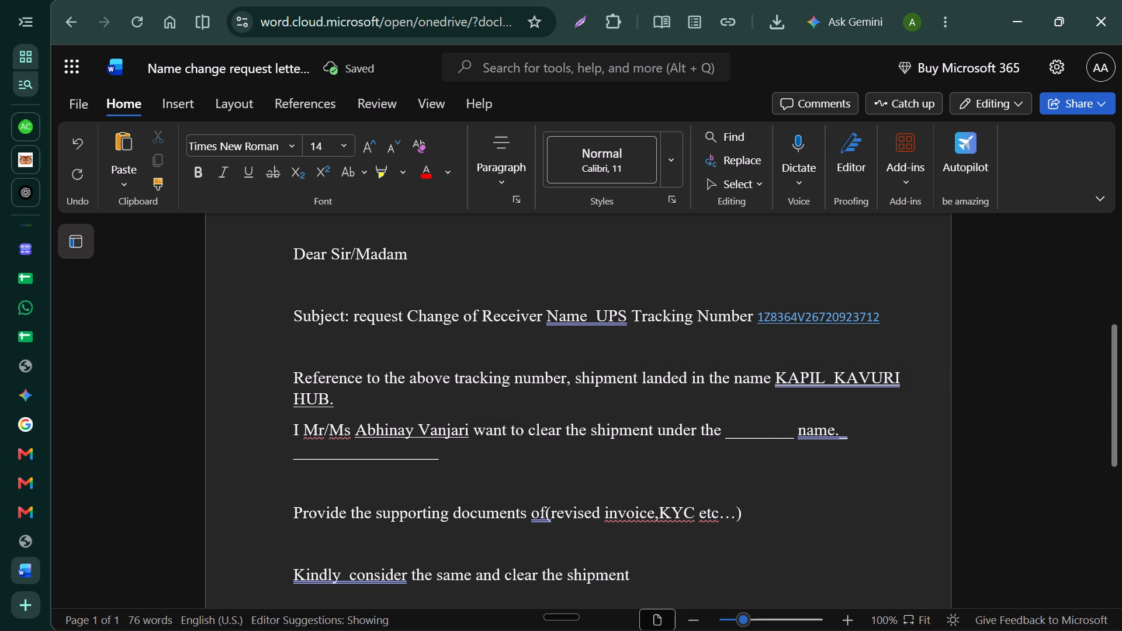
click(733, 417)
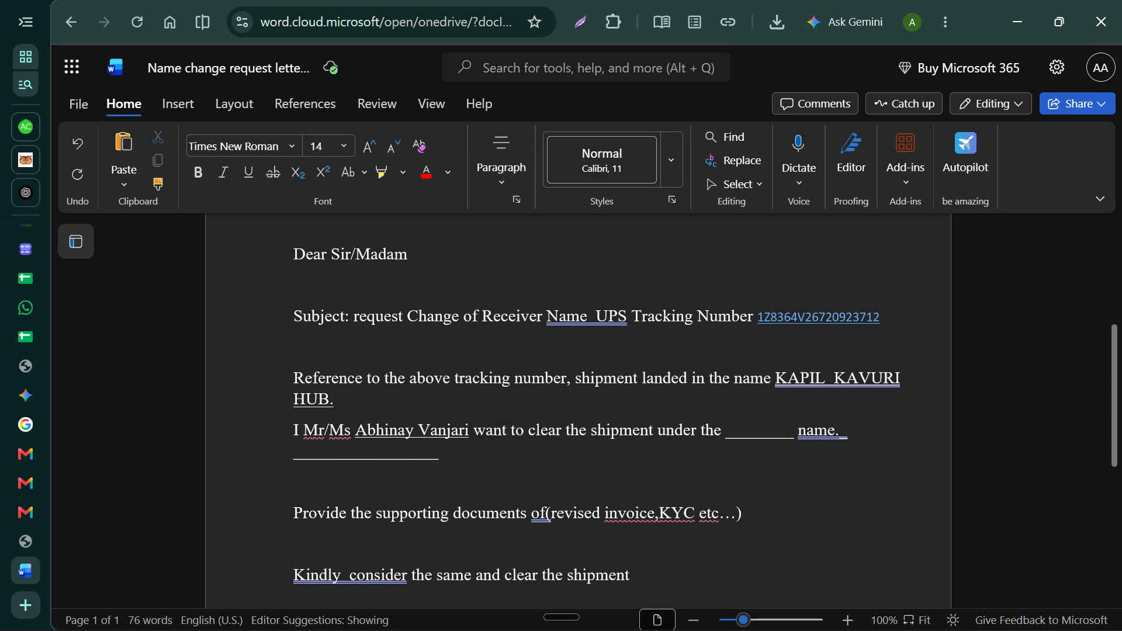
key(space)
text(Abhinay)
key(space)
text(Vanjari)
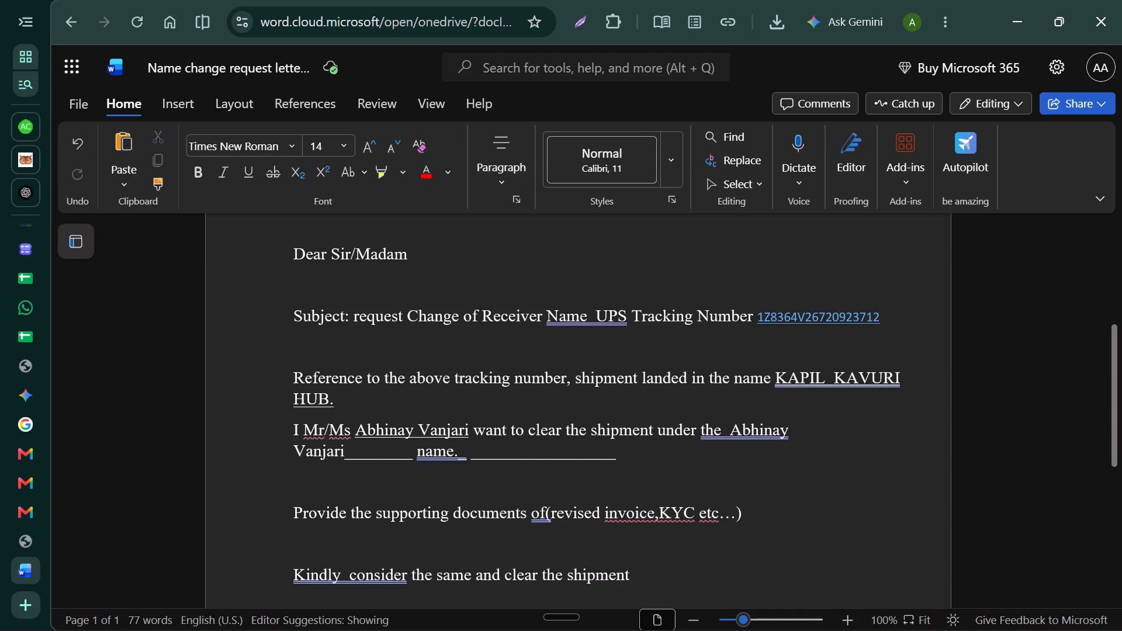
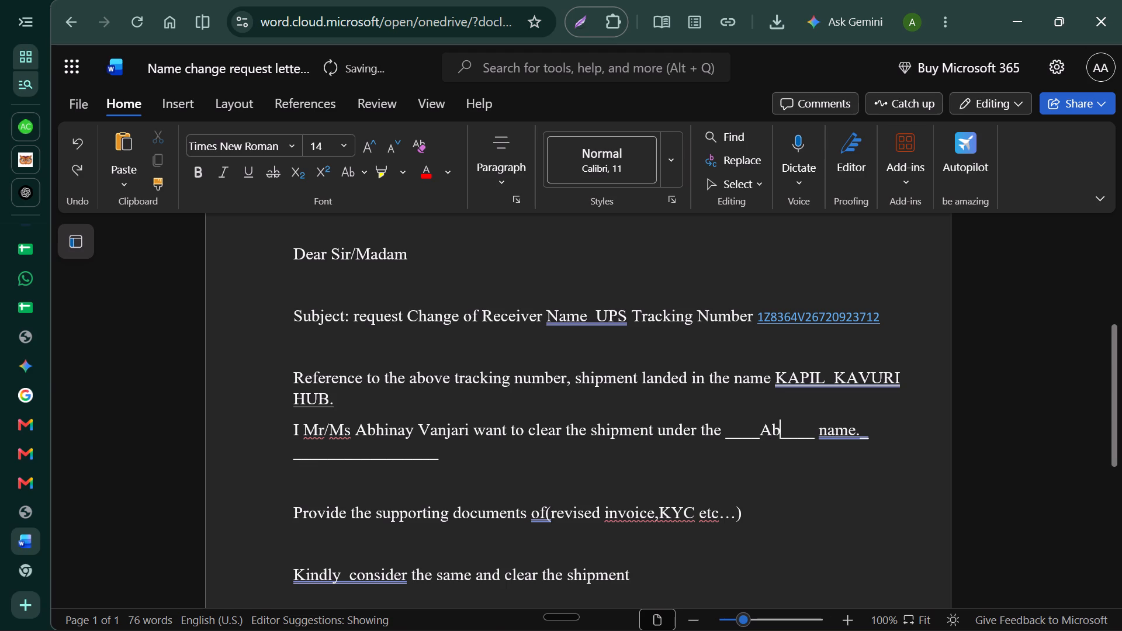
Finish entering the consignee's full name in the blank after "clear the shipment under the".
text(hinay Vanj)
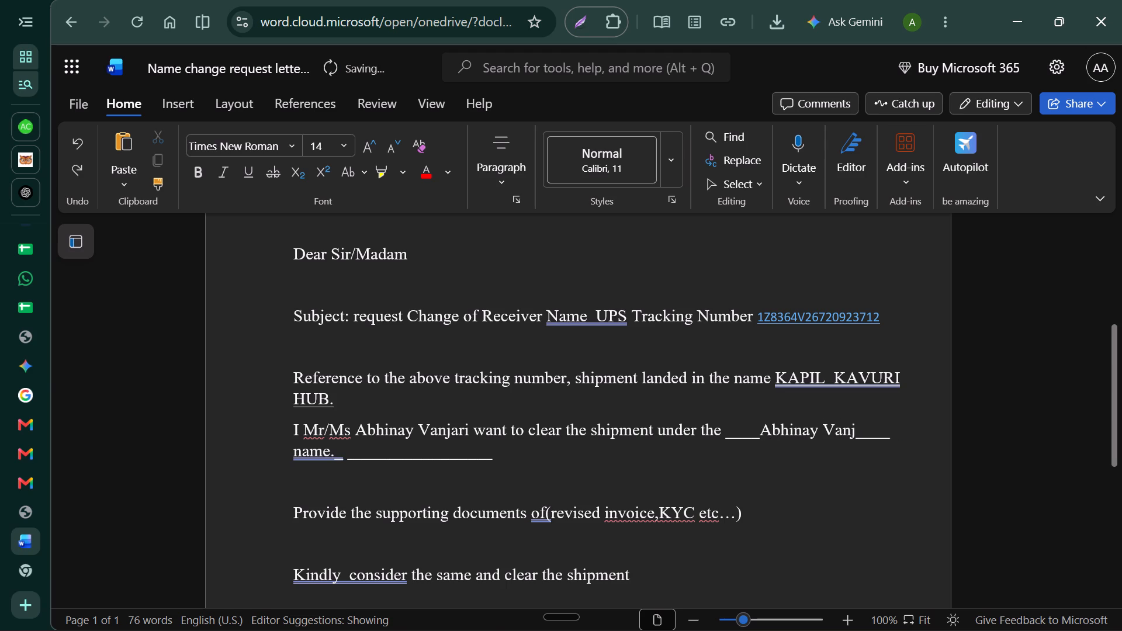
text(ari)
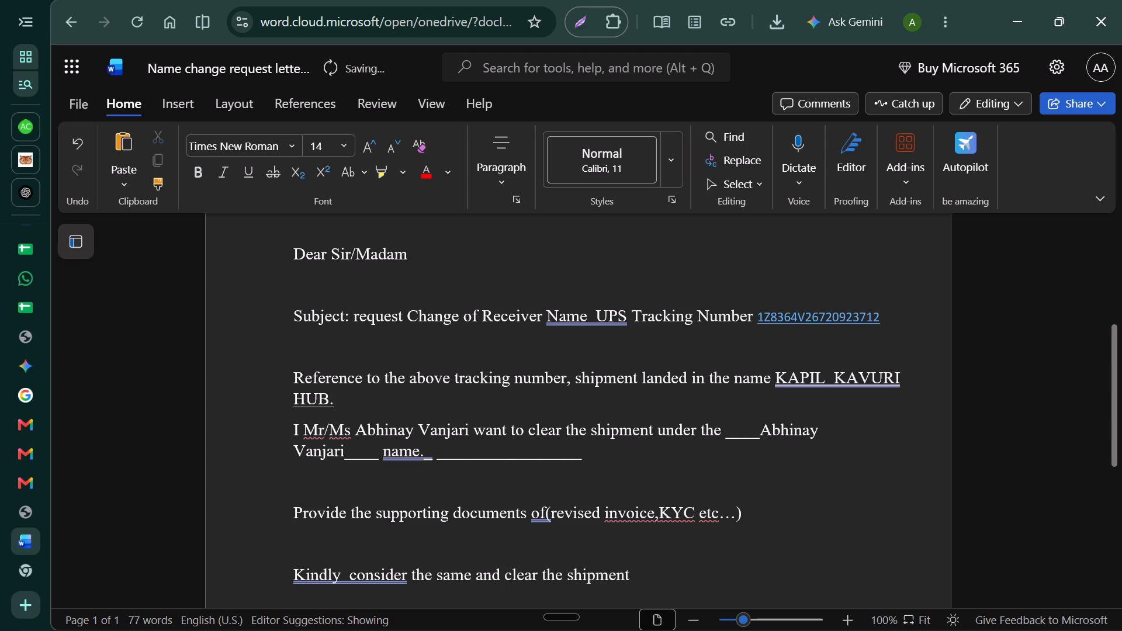
Remove the leftover underscores on both sides of the consignee's name after "under the".
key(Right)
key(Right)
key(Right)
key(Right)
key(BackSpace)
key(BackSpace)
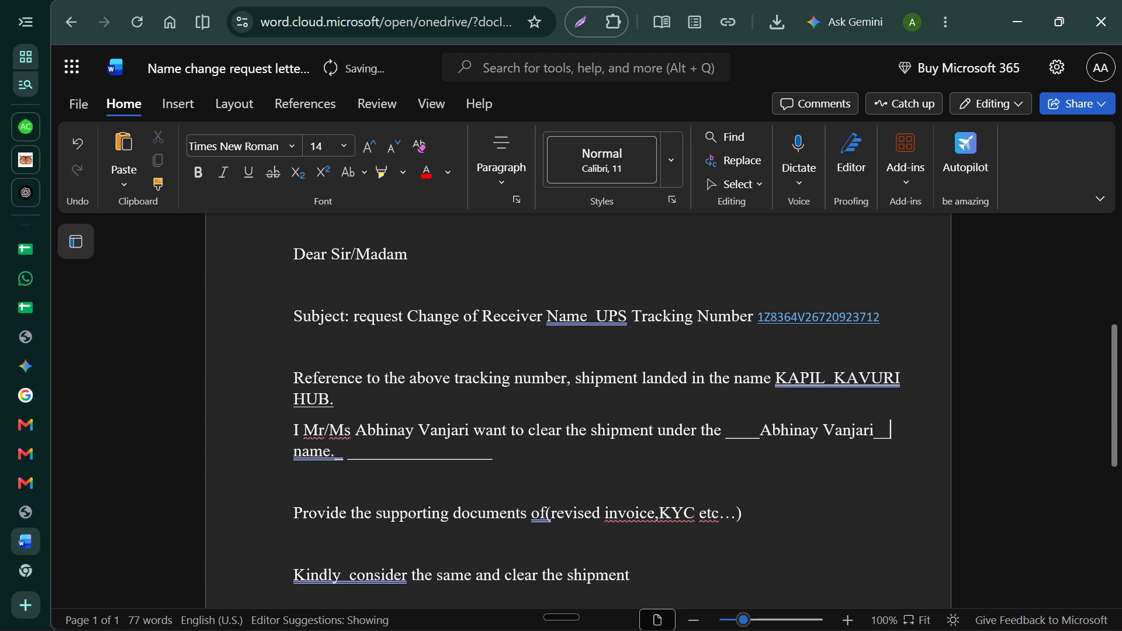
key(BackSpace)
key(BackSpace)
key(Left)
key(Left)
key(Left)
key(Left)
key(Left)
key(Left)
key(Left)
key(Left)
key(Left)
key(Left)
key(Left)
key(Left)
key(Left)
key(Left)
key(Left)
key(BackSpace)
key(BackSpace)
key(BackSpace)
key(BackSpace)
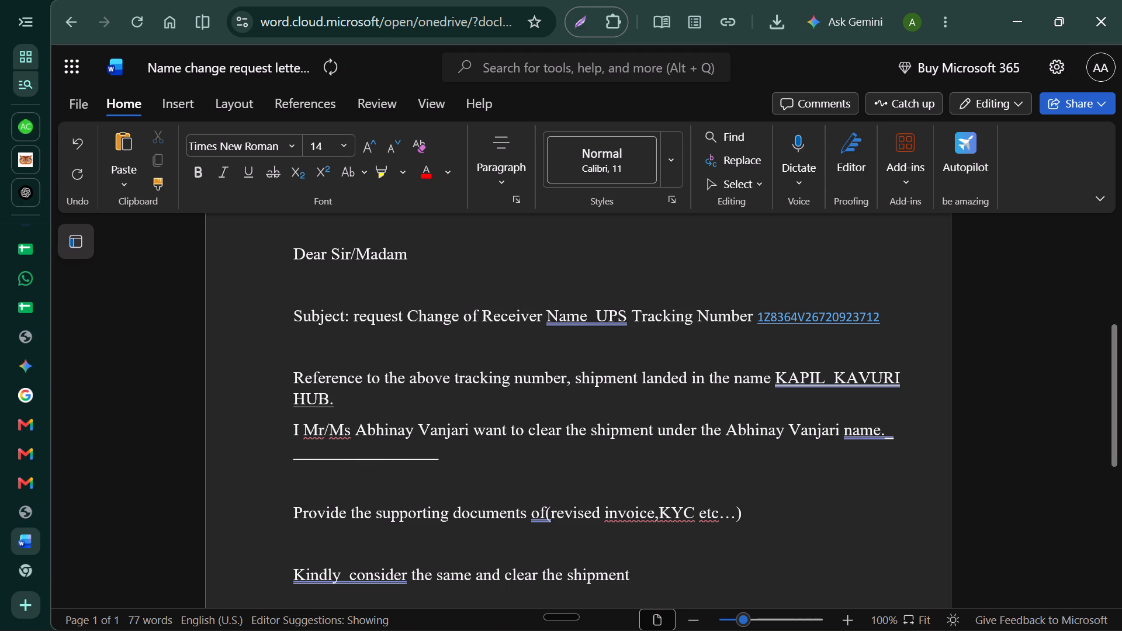
Add a space after "Mr/Ms" and underline the consignee's name together with the spaces before it.
click(352, 441)
click(350, 424)
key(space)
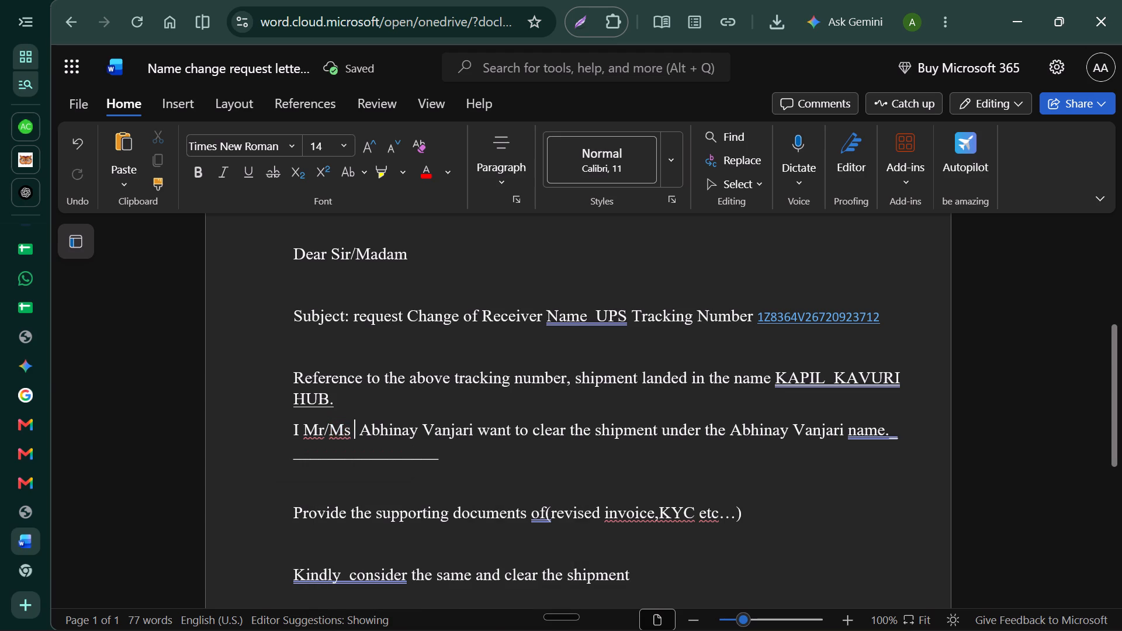
drag(352, 428, 438, 421)
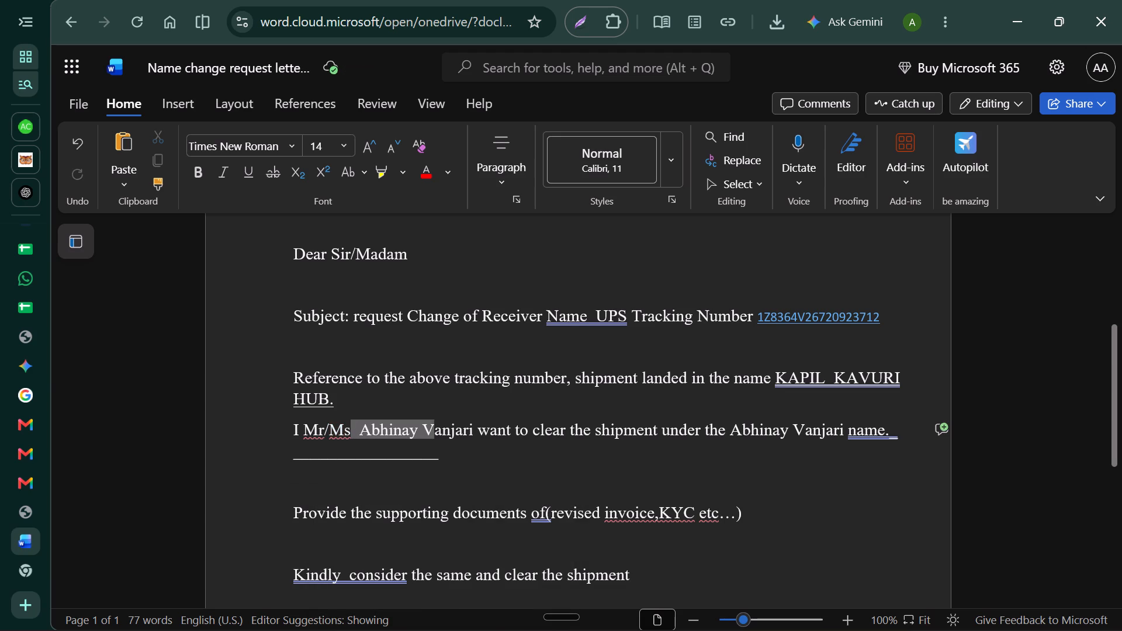
drag(438, 421, 472, 429)
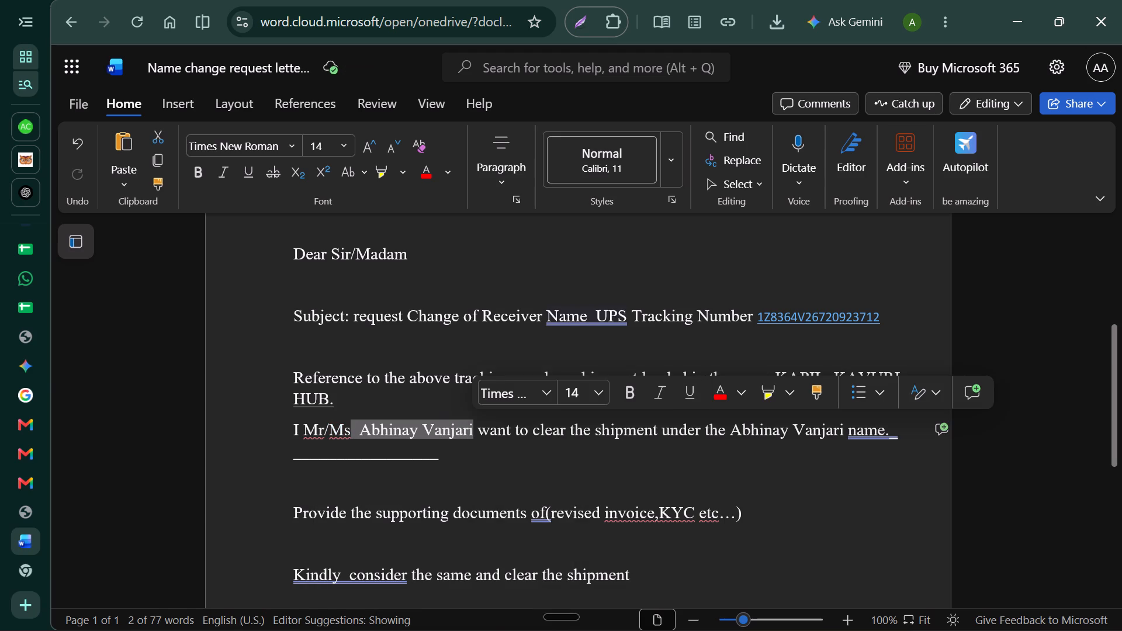
click(688, 397)
click(618, 461)
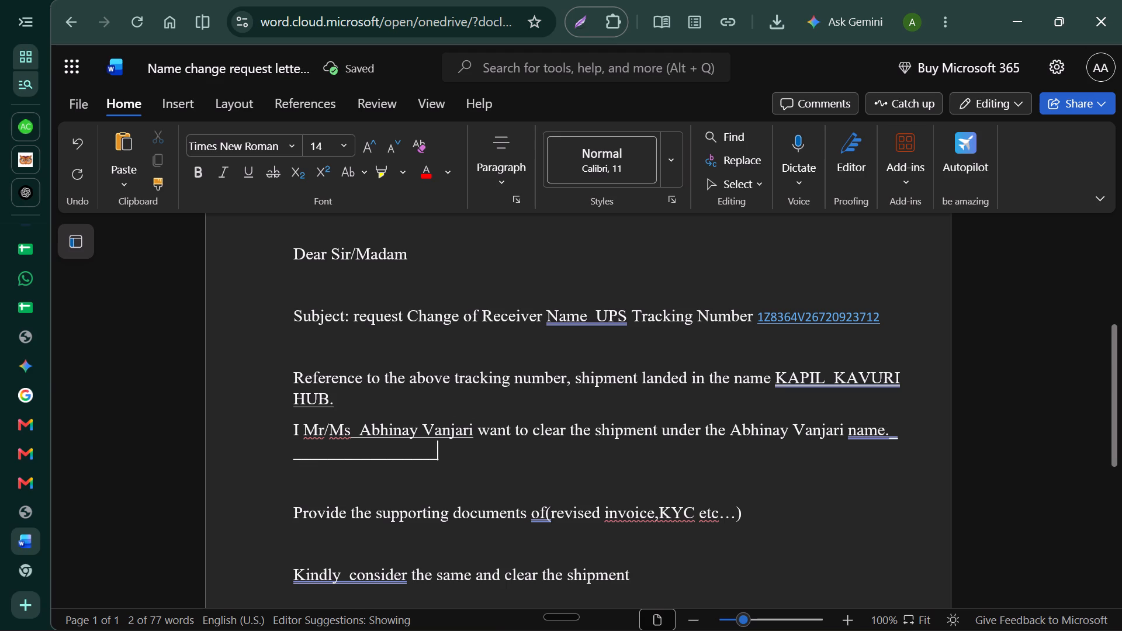
Widen the underlined gap before the consignee's name after "Mr/Ms" by one more space.
click(361, 434)
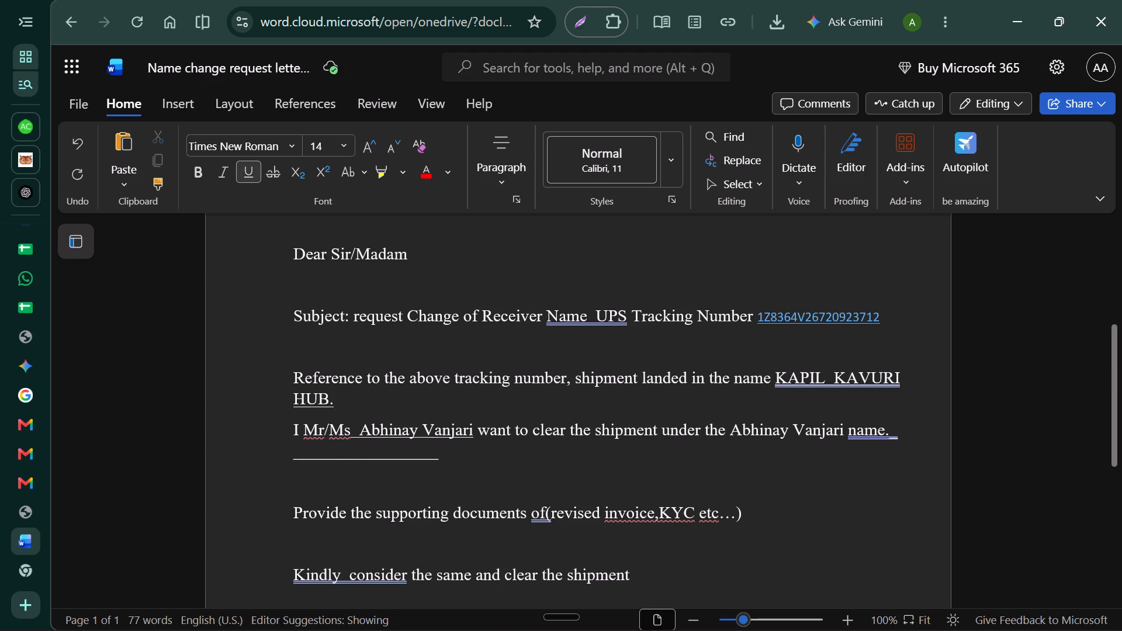
key(BackSpace)
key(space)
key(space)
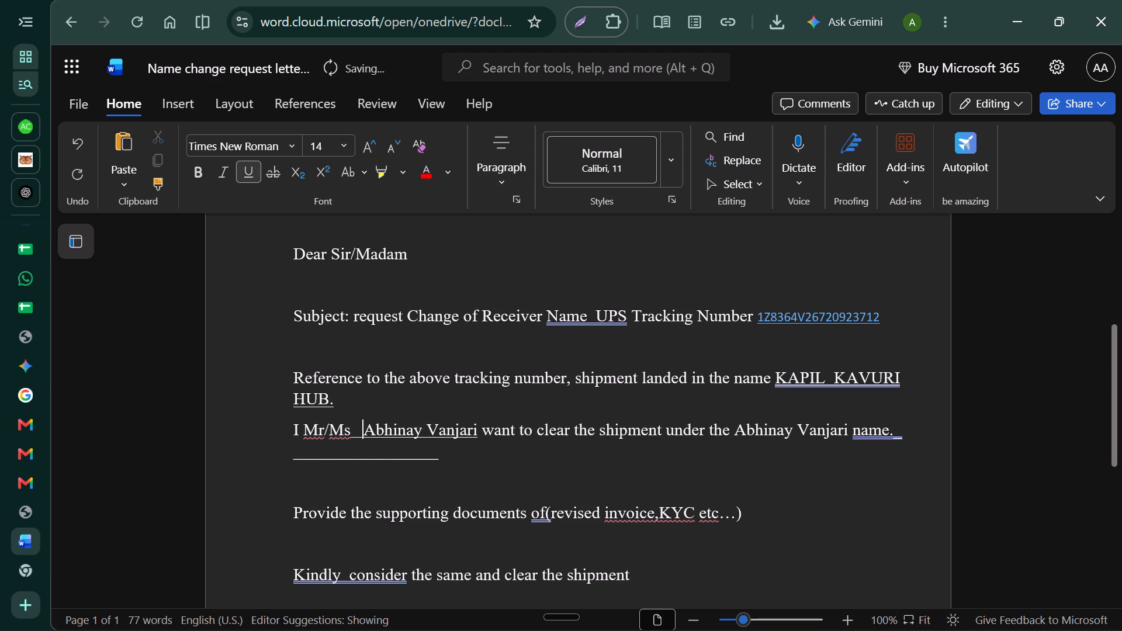
click(489, 496)
Correct "Ms" to the suggested spelling "Ms." and add a space after it.
click(352, 431)
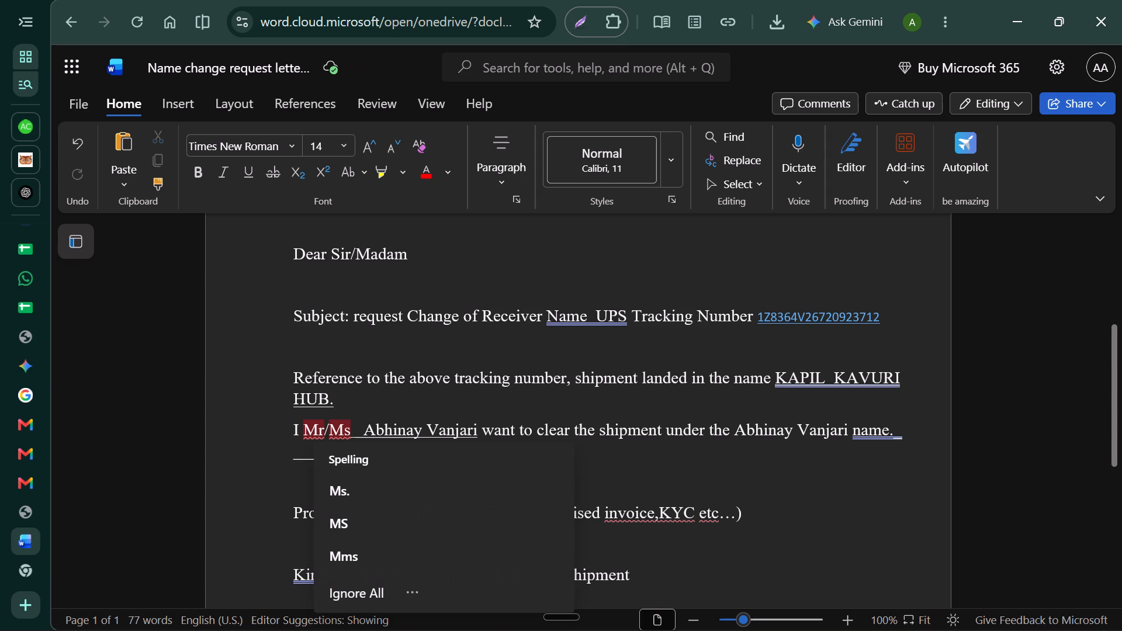
click(349, 498)
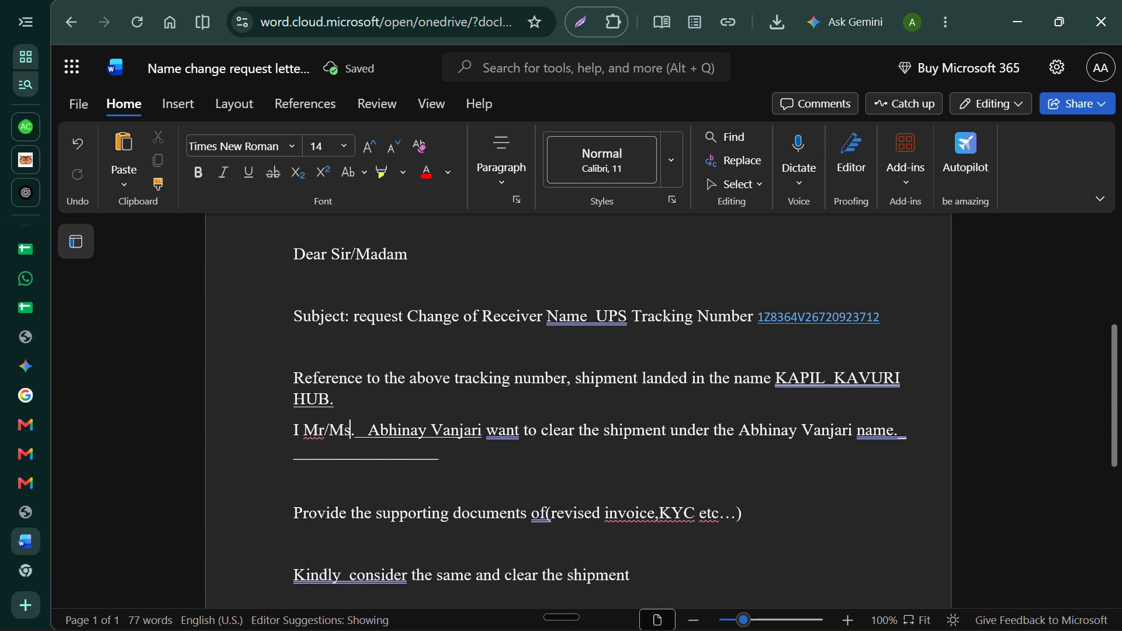
key(Right)
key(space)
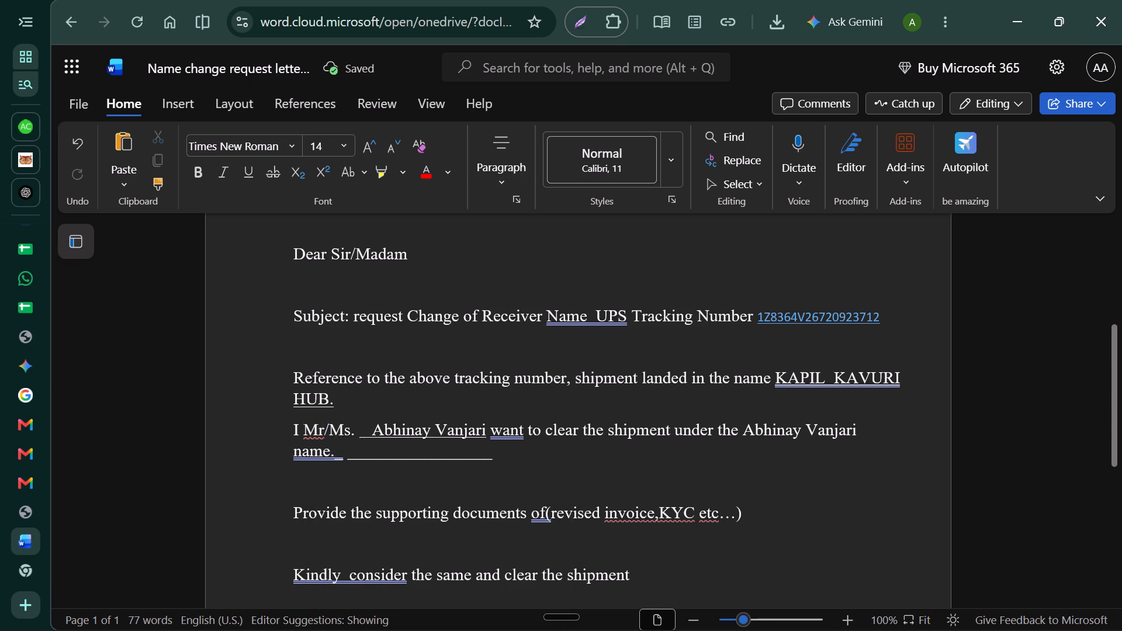
Add an underlined space after the consignee's name, before "want to clear".
click(485, 424)
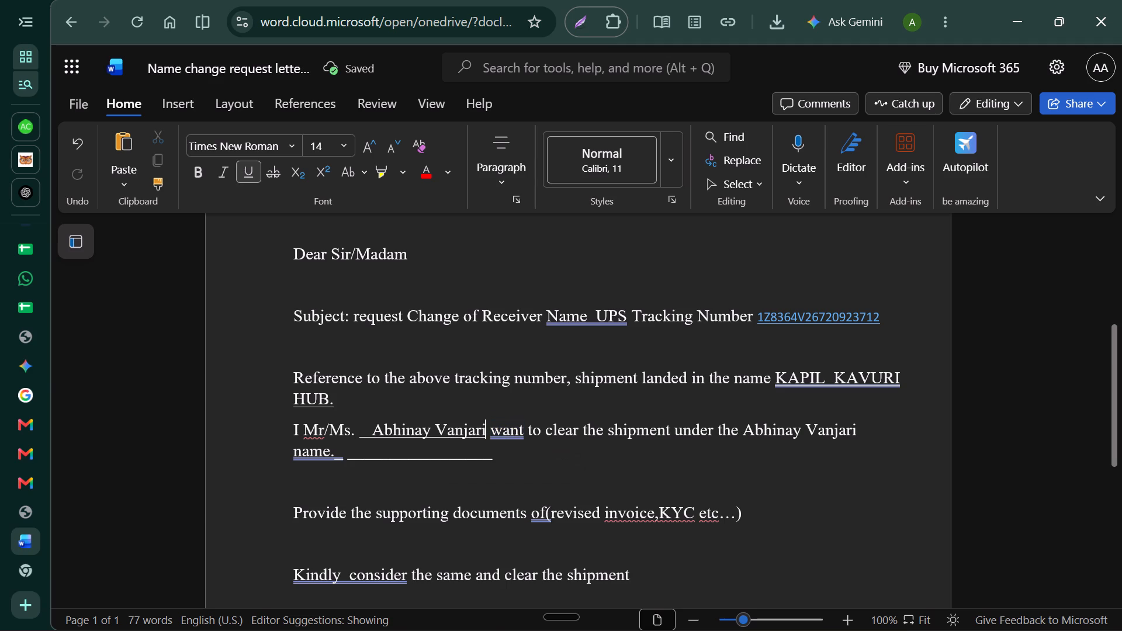
click(485, 424)
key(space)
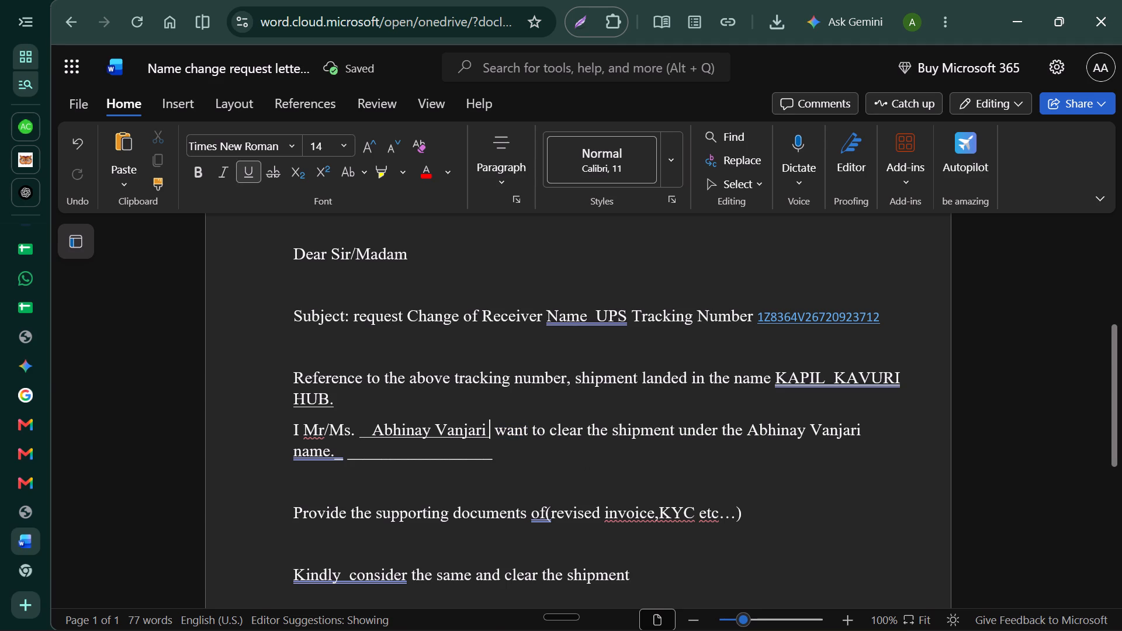
Enter the reason "Due to there way typing miskatake in name" before the final blank line, after "name._".
click(343, 452)
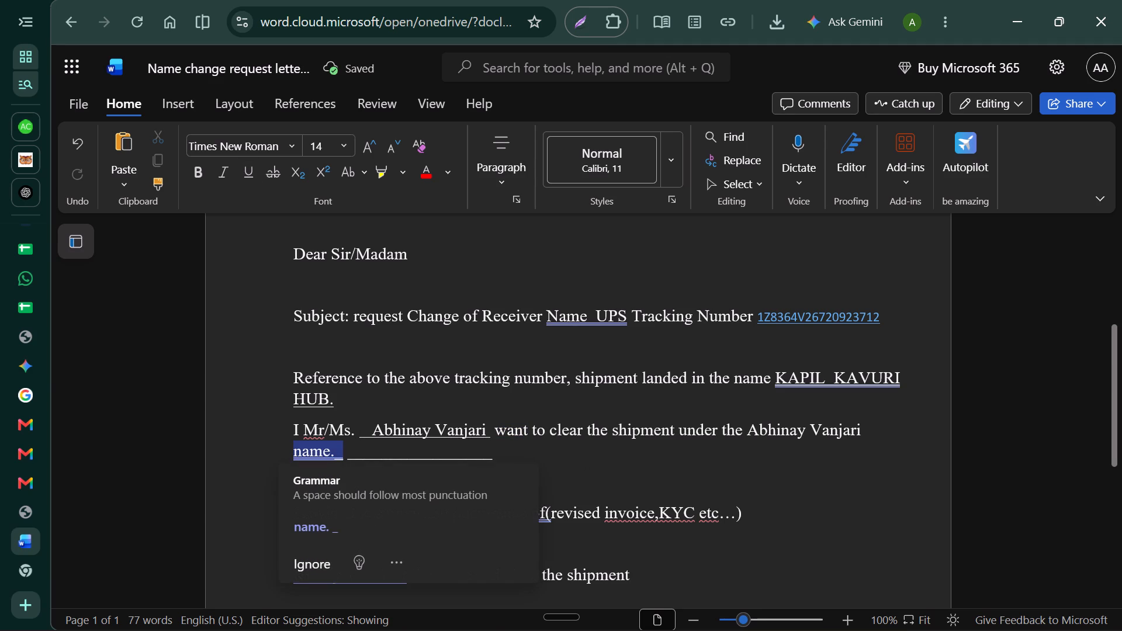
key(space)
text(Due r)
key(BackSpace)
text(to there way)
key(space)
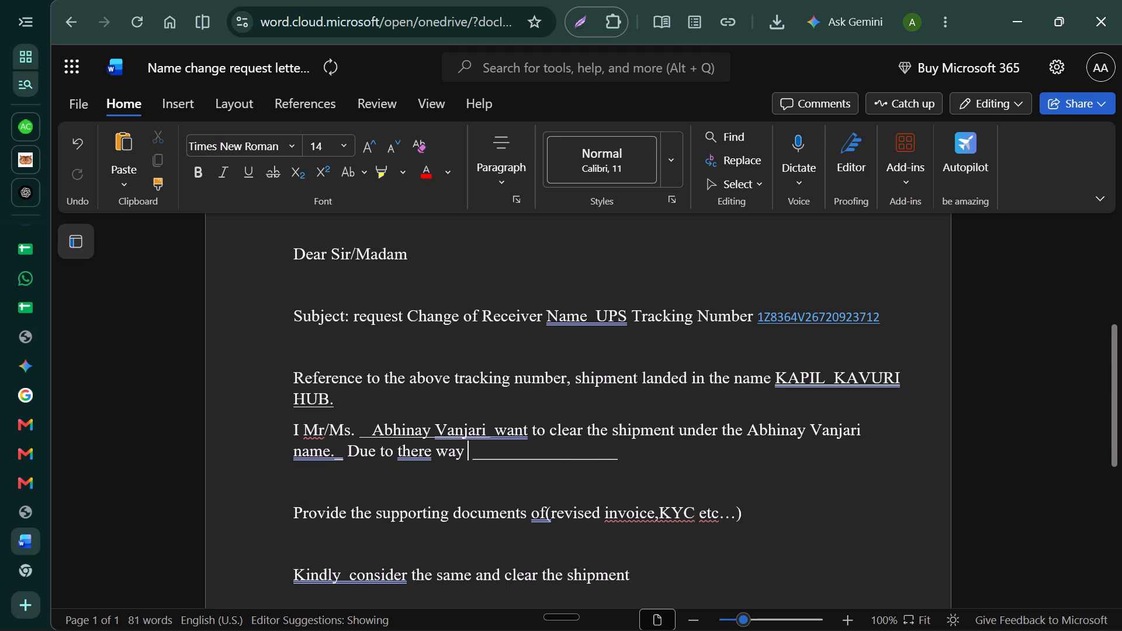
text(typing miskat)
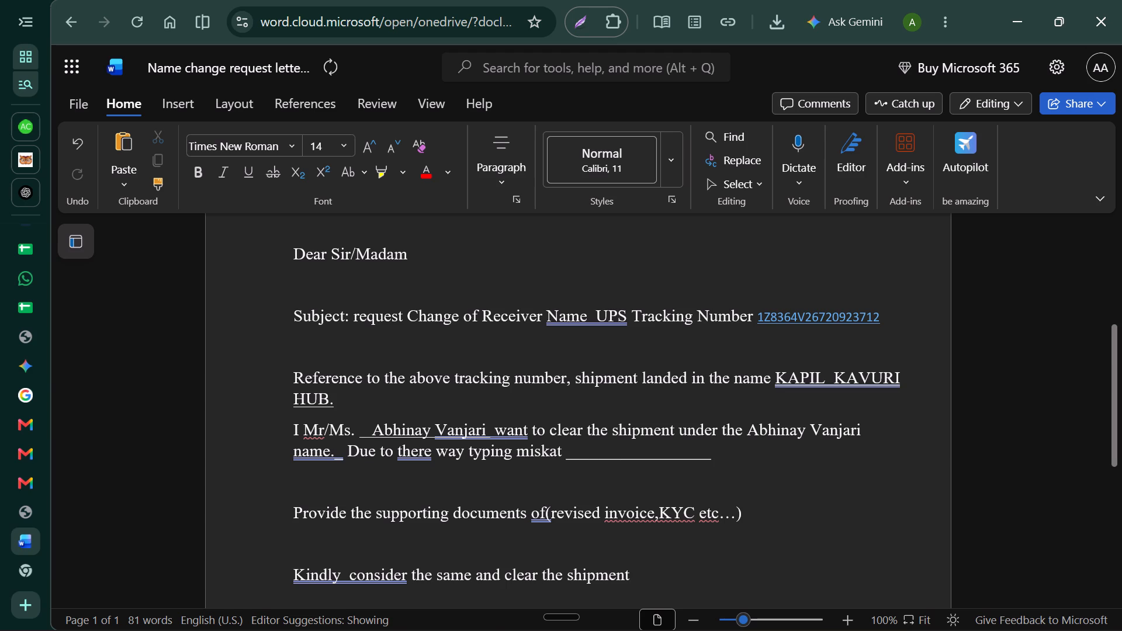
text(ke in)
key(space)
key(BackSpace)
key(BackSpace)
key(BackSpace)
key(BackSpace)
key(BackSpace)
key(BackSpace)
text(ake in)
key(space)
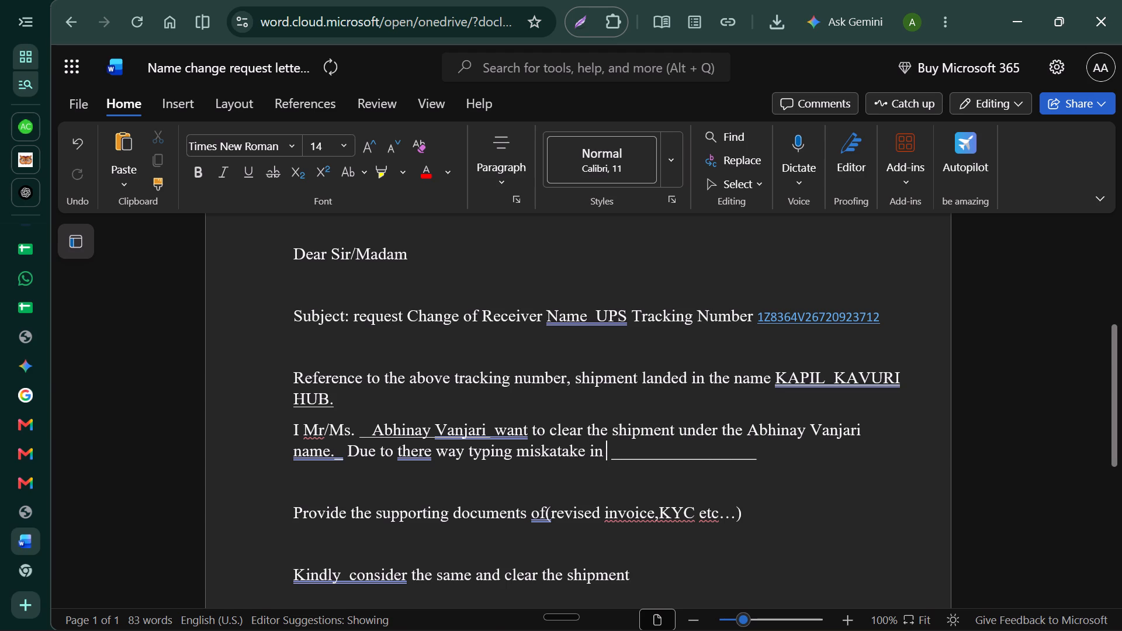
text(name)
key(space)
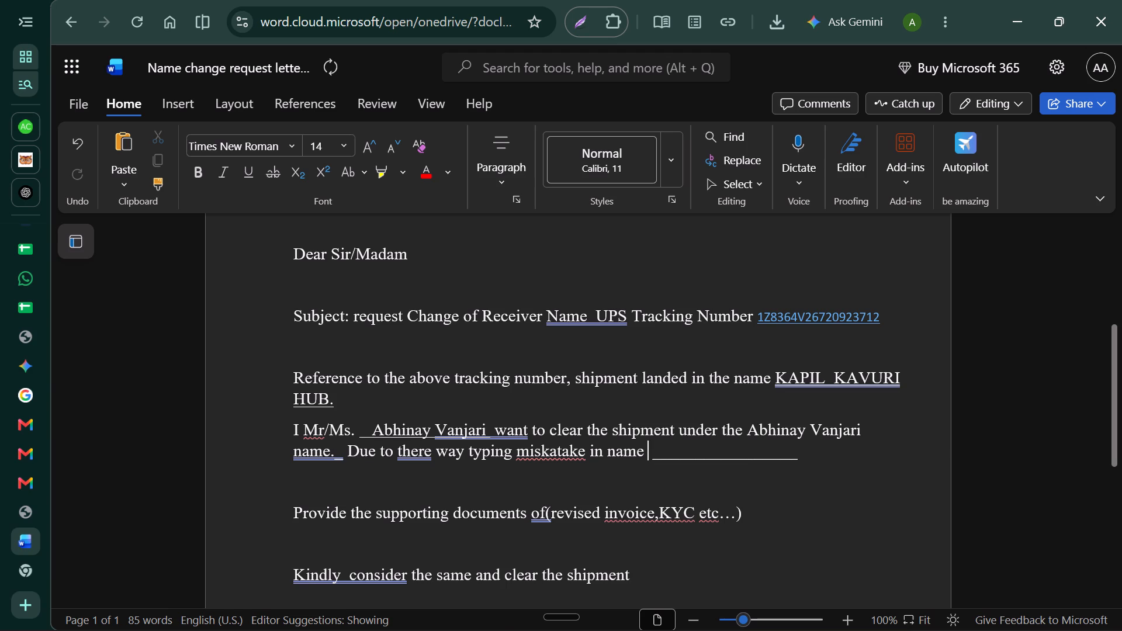
Delete the remaining underscore blank after "typing miskatake in name".
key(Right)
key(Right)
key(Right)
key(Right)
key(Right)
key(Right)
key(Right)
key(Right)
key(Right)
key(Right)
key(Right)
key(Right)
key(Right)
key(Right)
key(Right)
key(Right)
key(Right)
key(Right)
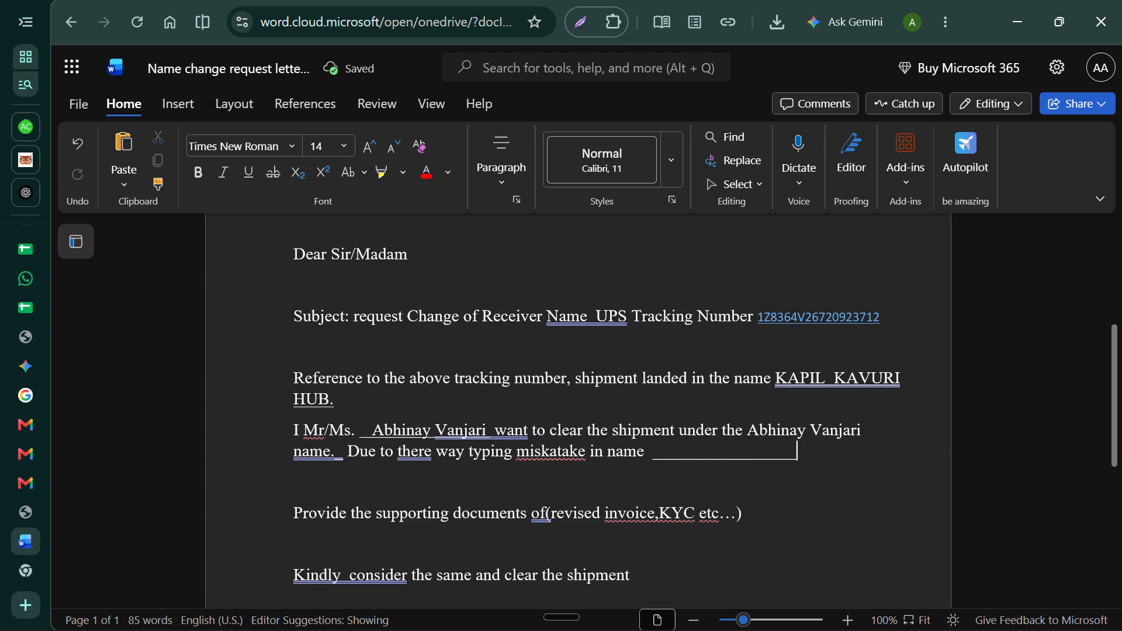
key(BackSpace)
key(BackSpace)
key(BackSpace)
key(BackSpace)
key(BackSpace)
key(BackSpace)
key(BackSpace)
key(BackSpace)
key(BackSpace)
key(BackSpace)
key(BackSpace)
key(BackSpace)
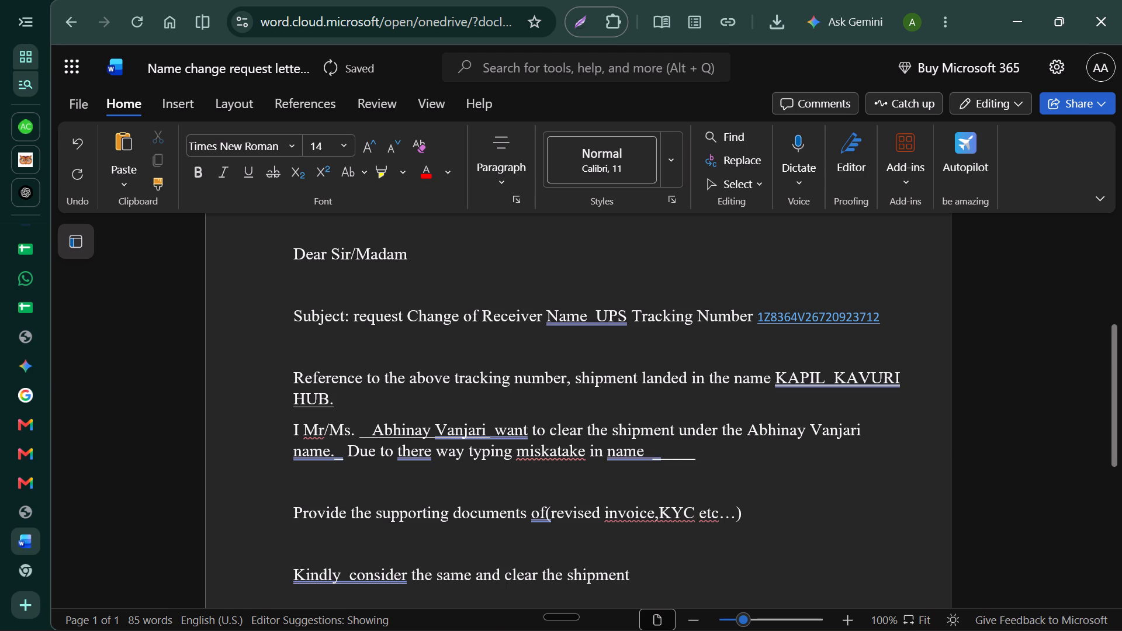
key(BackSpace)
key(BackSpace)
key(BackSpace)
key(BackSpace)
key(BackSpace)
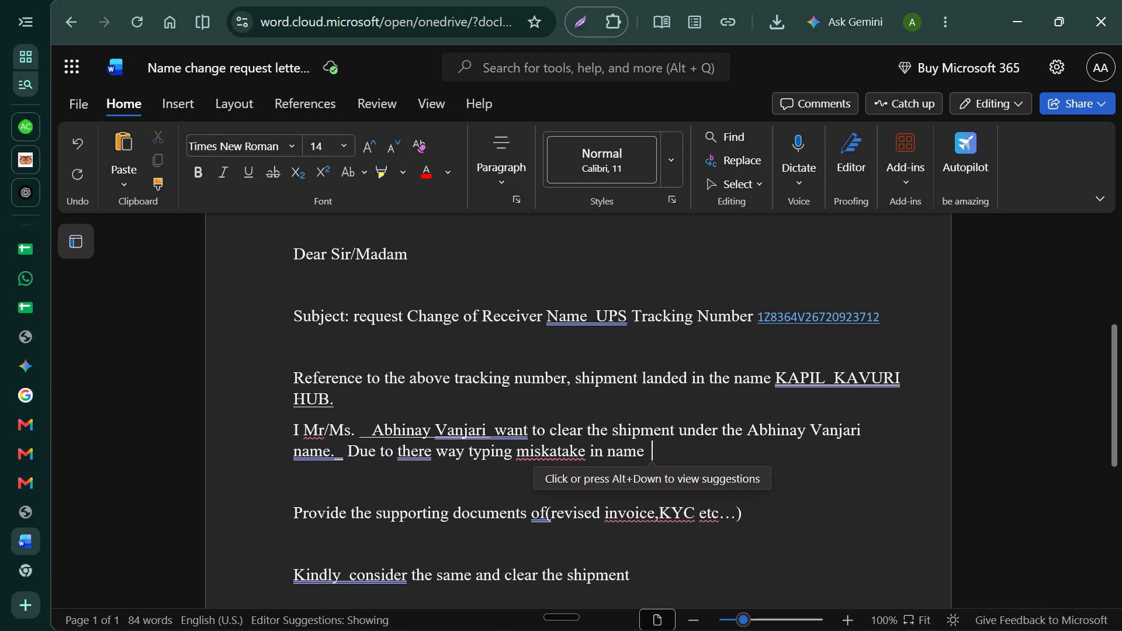
End the reason sentence after "in name" with "accidentally.".
scroll(343, 452, down, 2)
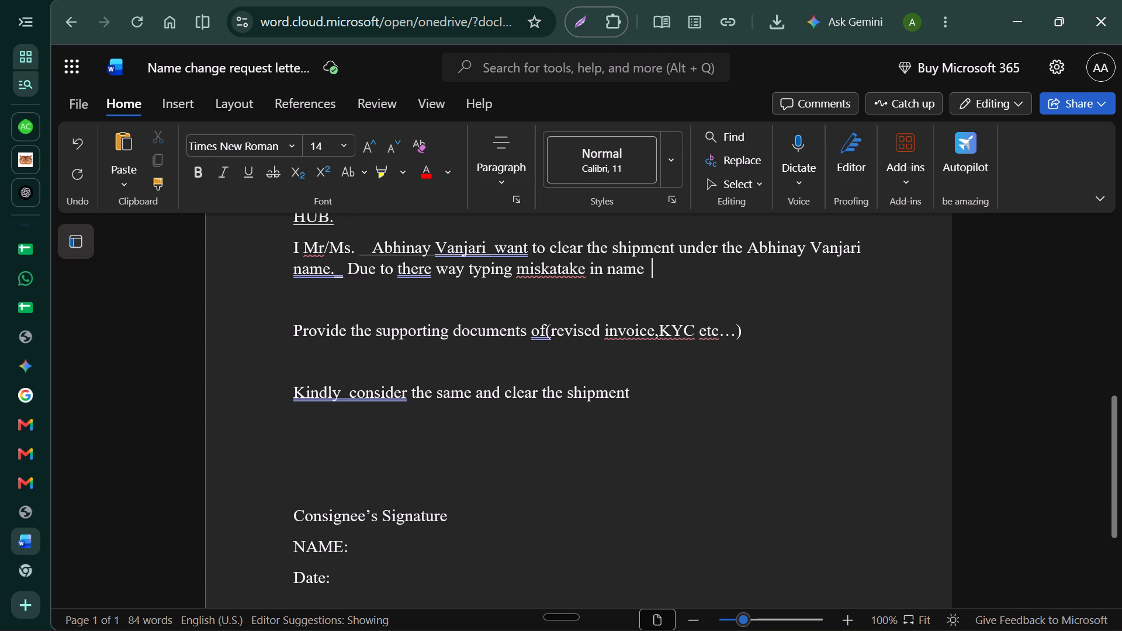
scroll(419, 445, down, 1)
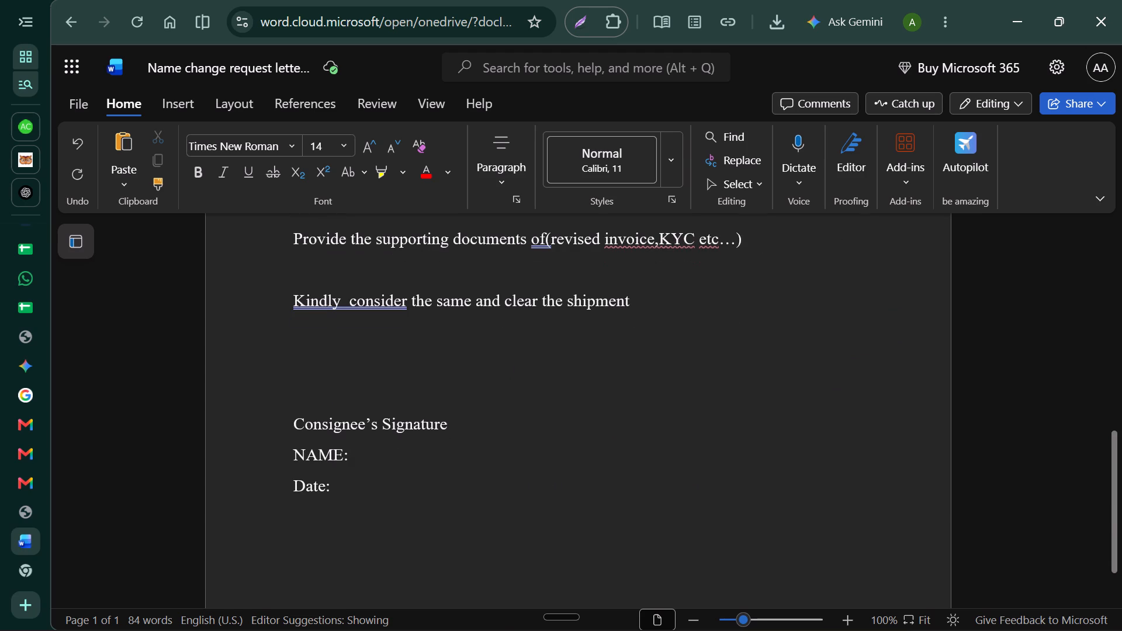
scroll(865, 261, up, 3)
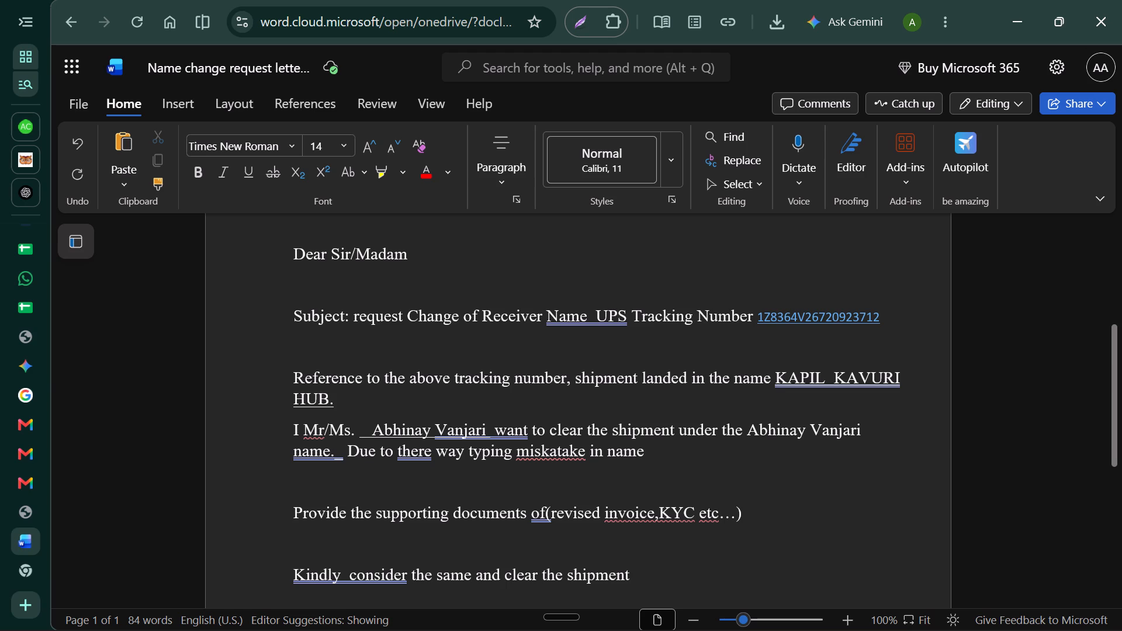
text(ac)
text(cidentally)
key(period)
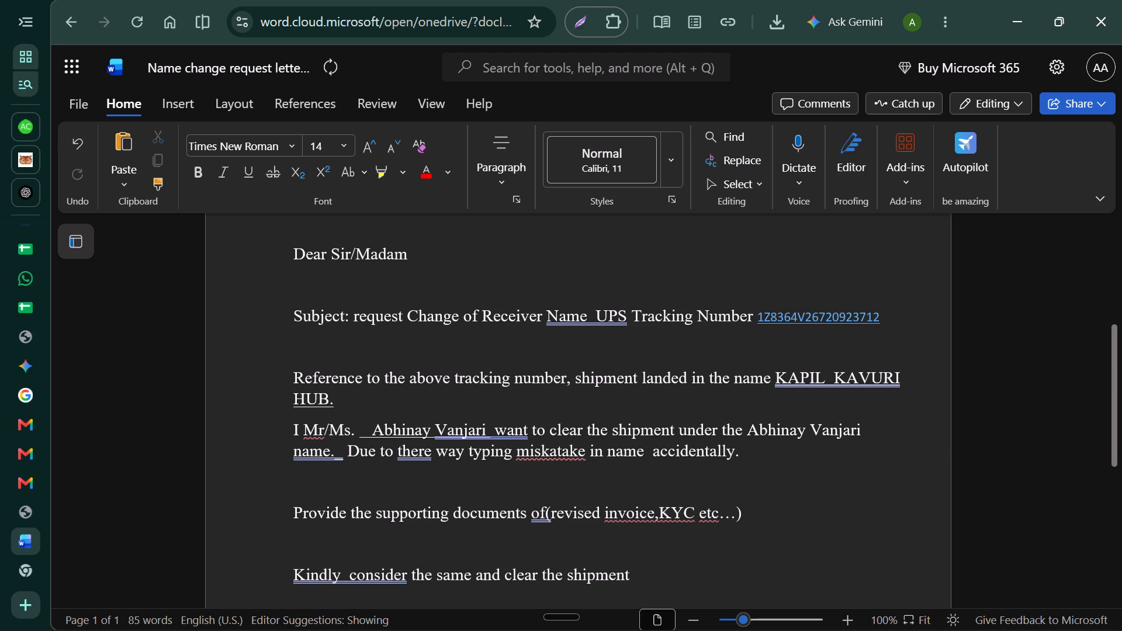
Replace the stray underscore after "name." with two spaces, before "Due to".
click(579, 483)
click(342, 459)
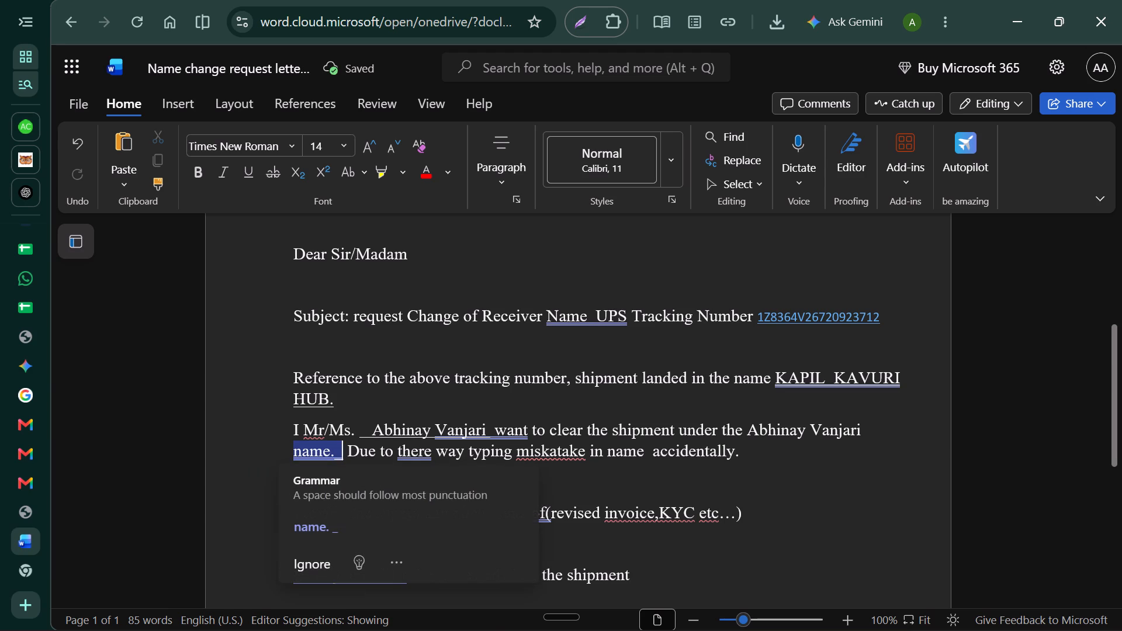
key(BackSpace)
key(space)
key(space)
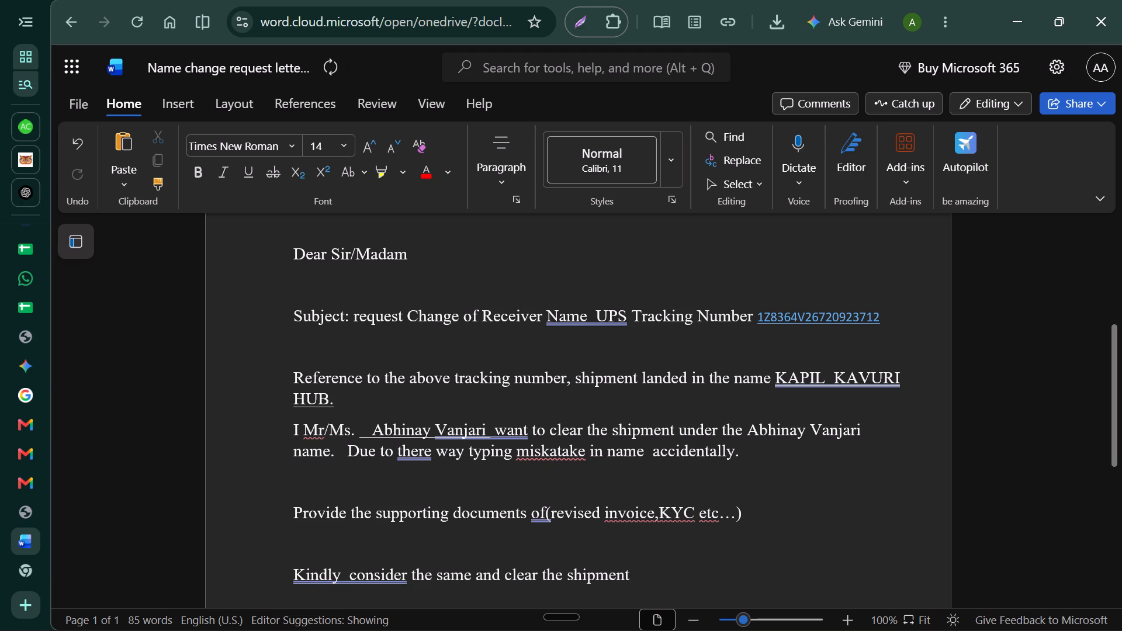
click(445, 513)
Read through the letter's remaining paragraphs and the signature block to find what is still blank.
click(886, 531)
scroll(841, 464, down, 4)
scroll(827, 458, up, 4)
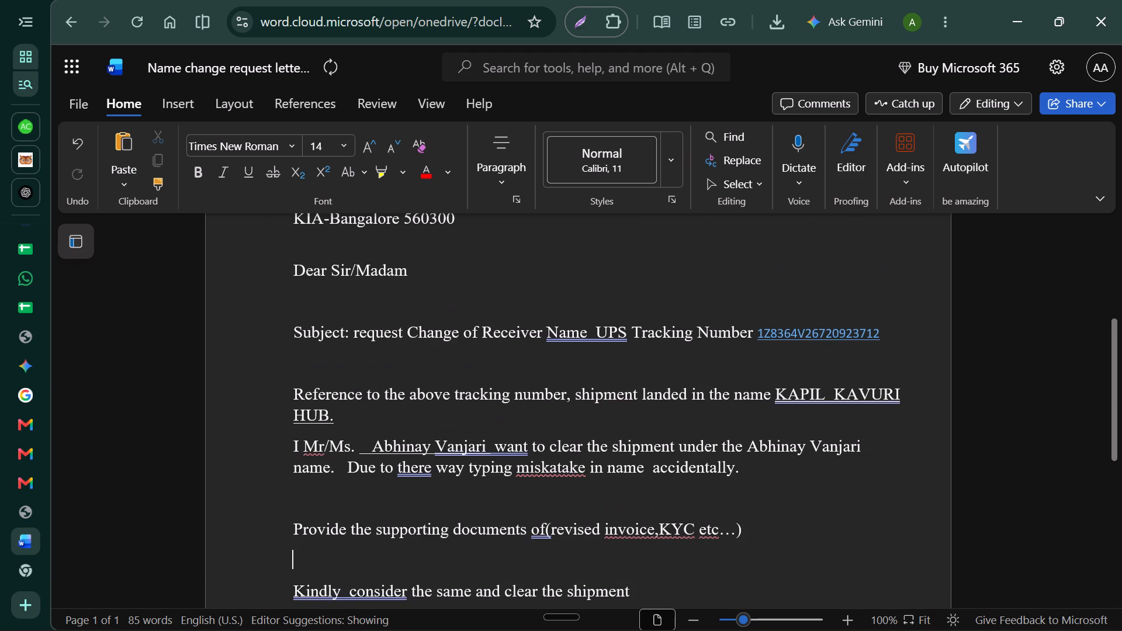
scroll(487, 546, down, 1)
scroll(564, 493, down, 3)
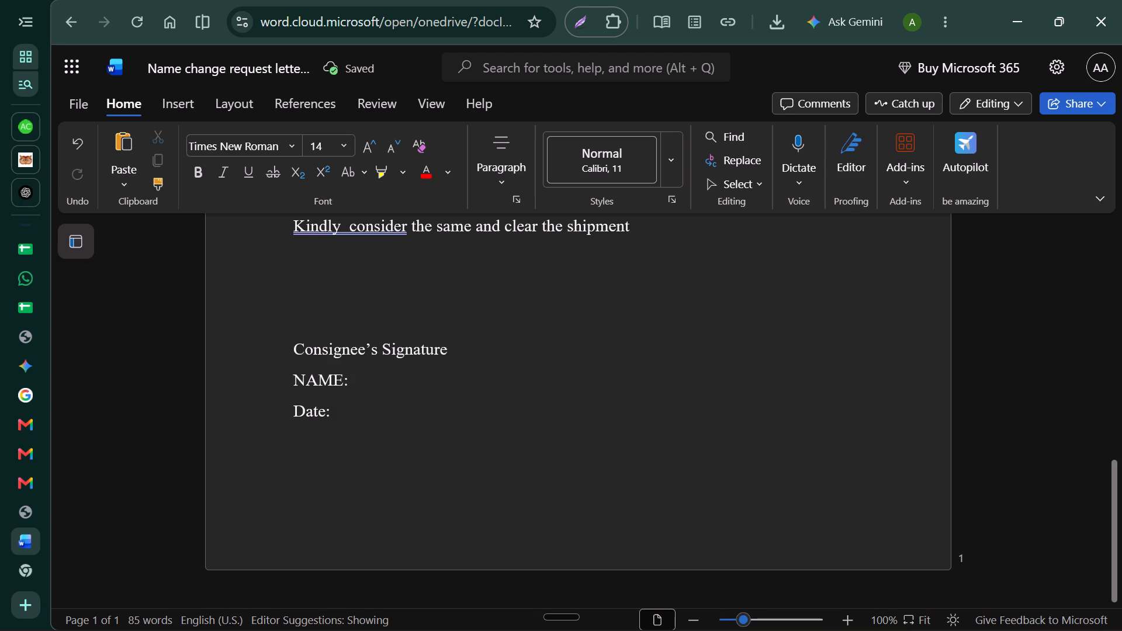
scroll(346, 273, up, 3)
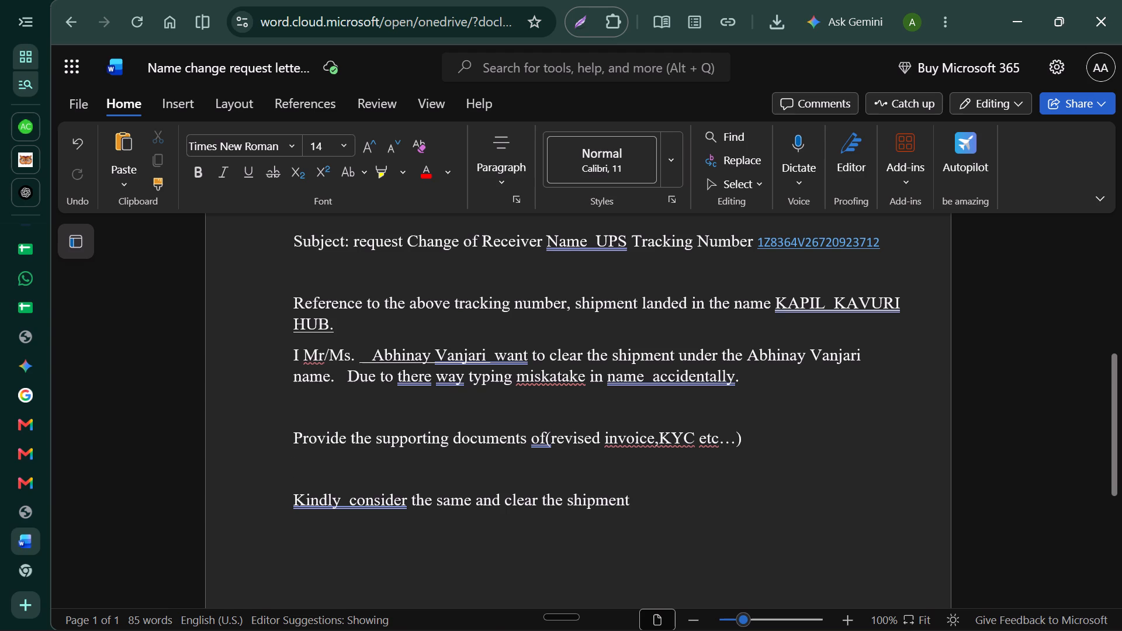
scroll(478, 587, down, 4)
scroll(480, 448, up, 4)
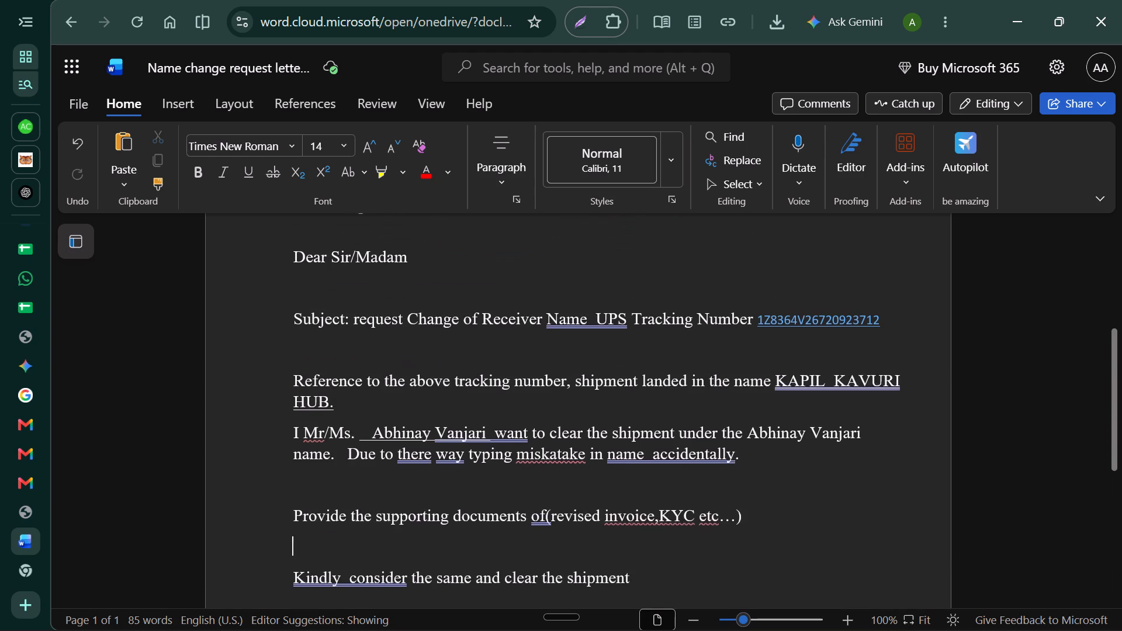
scroll(767, 554, down, 4)
Insert the Sign_Digital picture from the device's My-data folder on drive D: on the blank line above "Consignee's Signature".
click(295, 326)
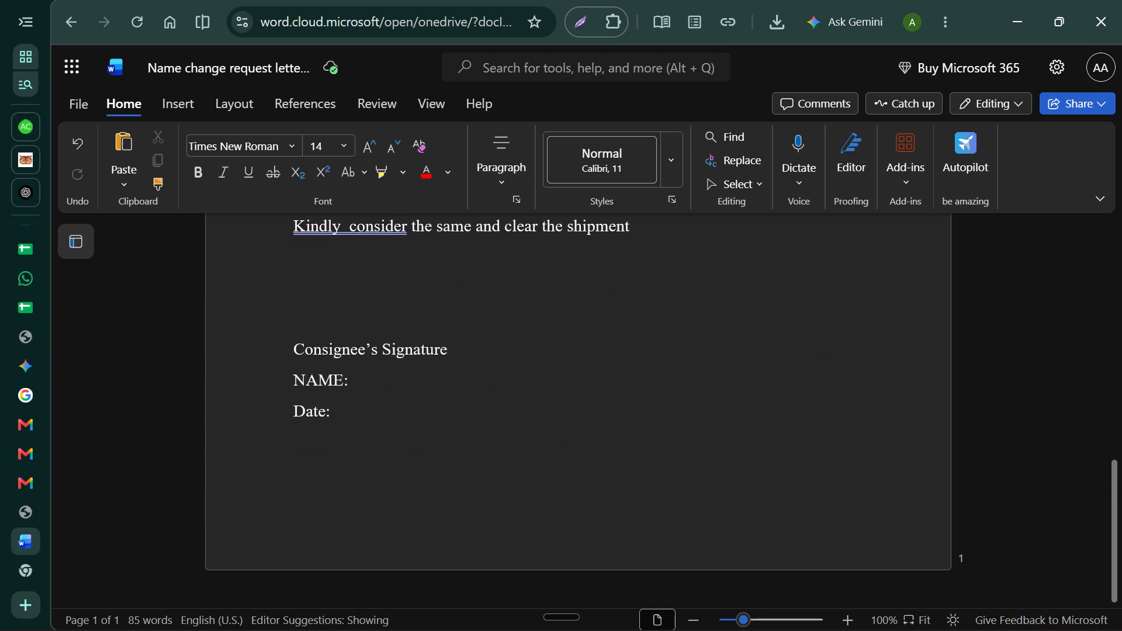
click(330, 325)
right_click(330, 325)
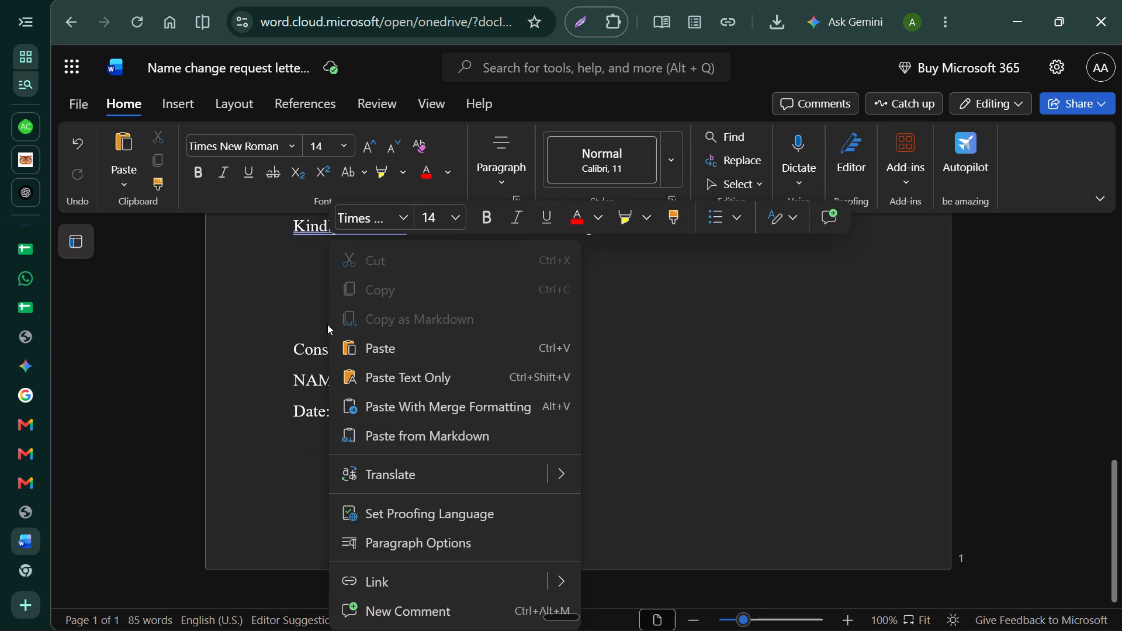
click(279, 331)
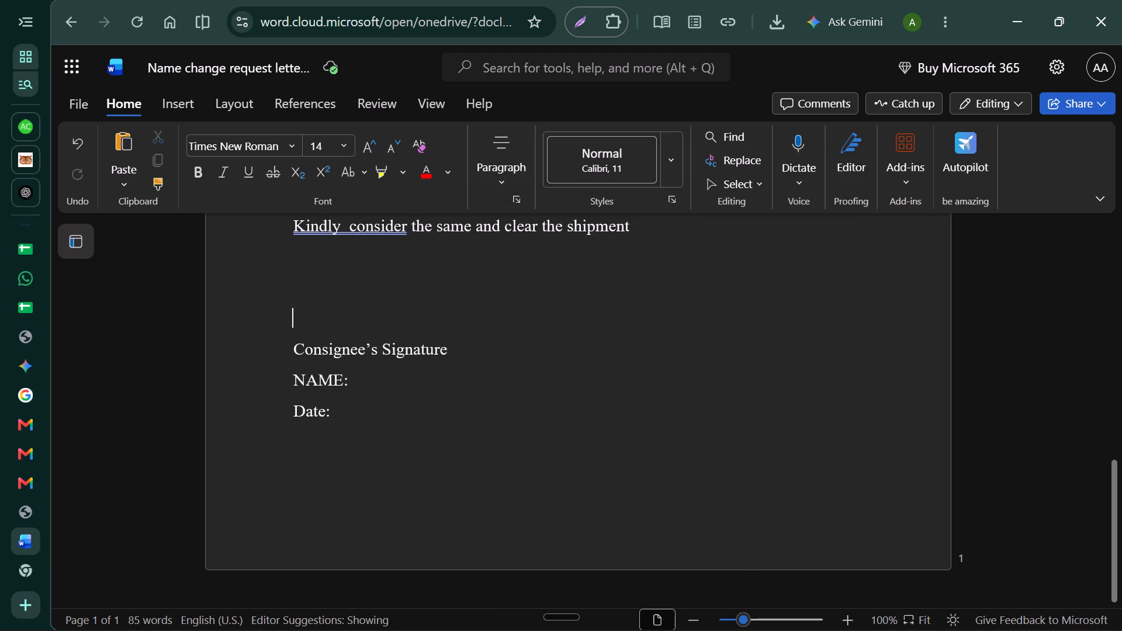
click(174, 100)
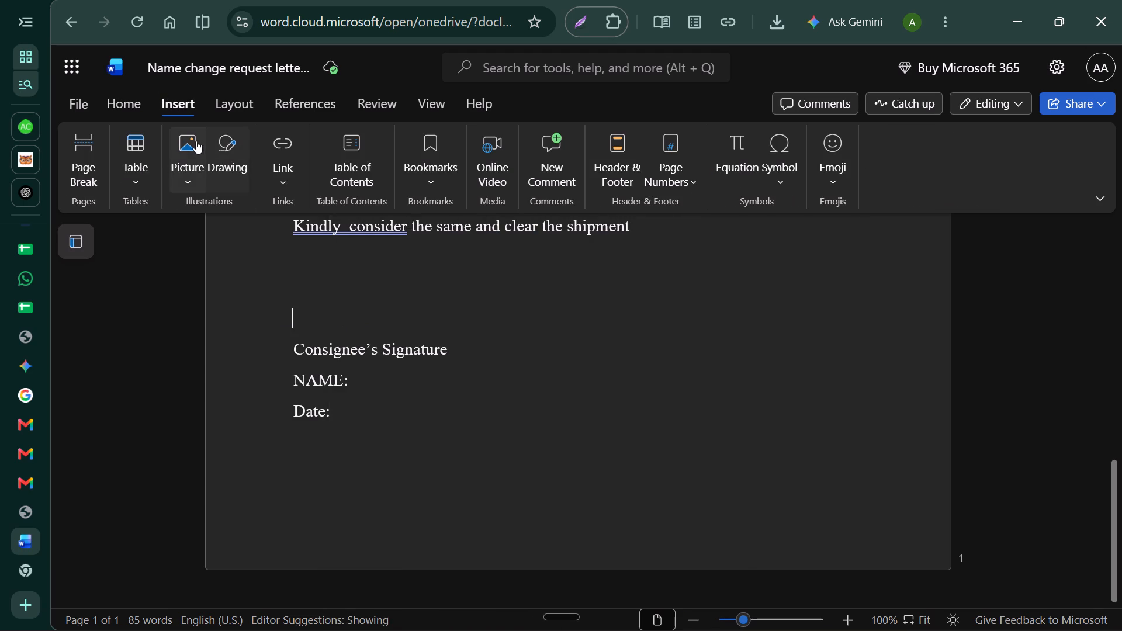
click(195, 141)
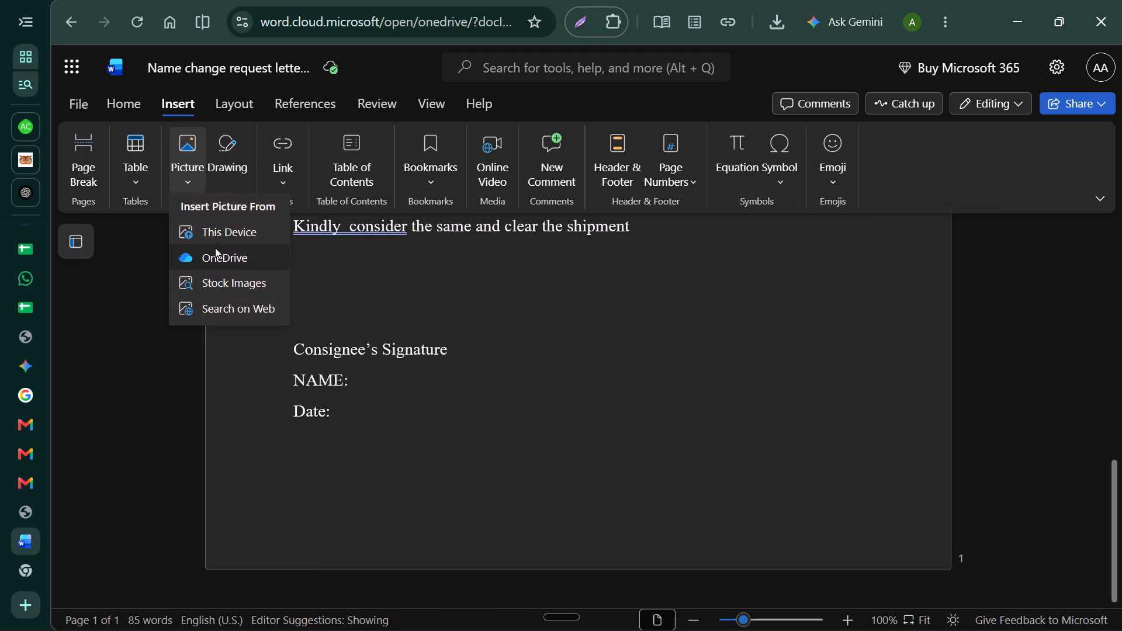
click(335, 300)
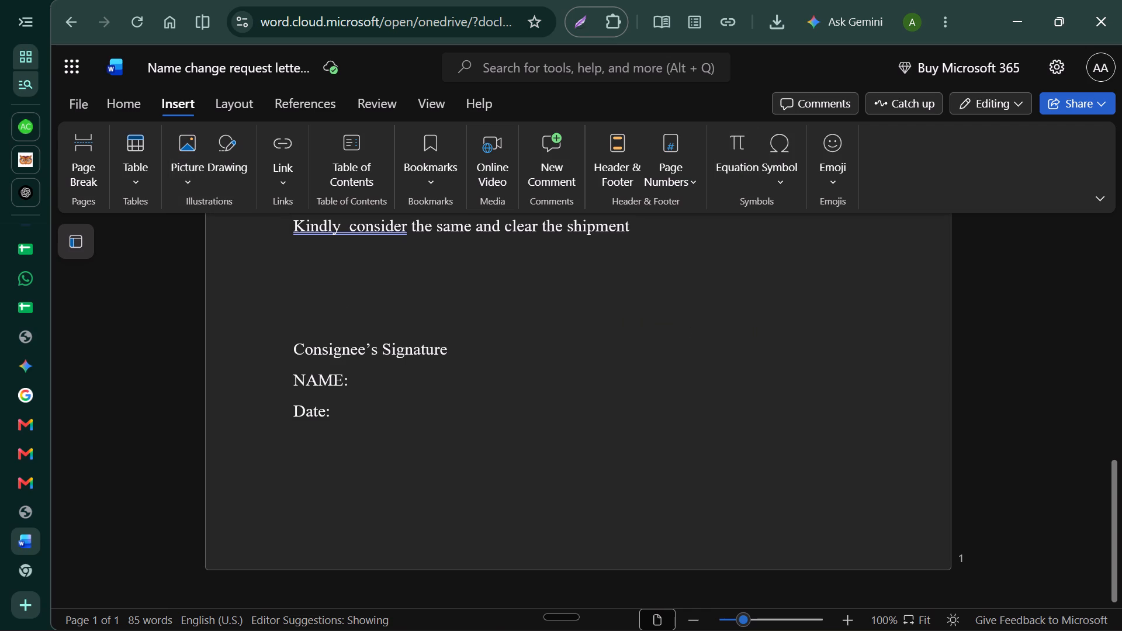
click(184, 185)
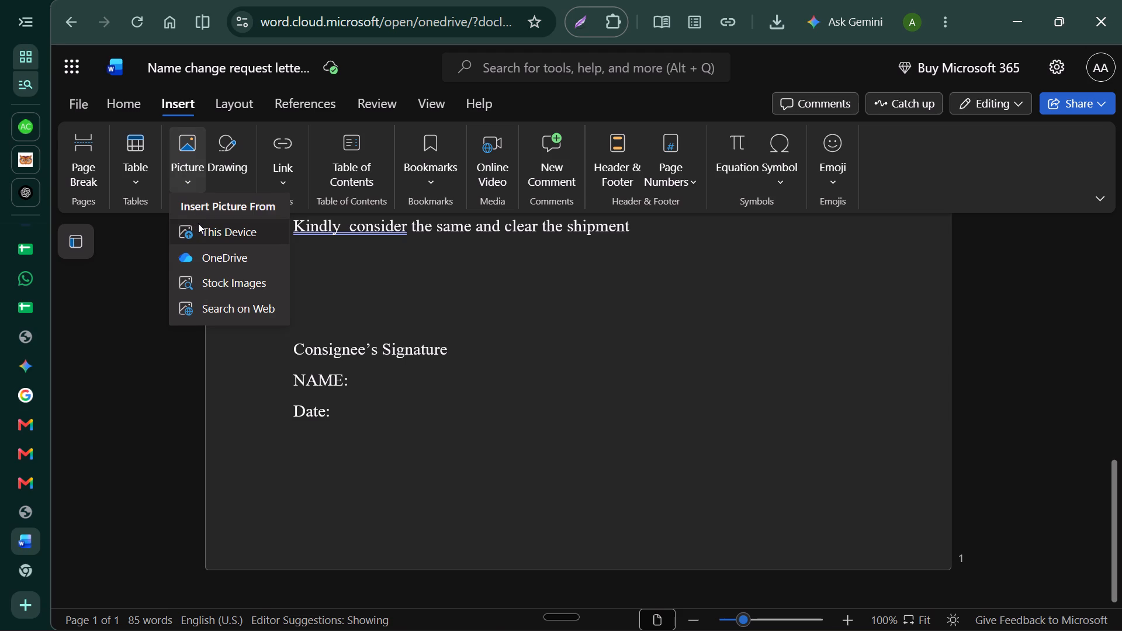
click(231, 236)
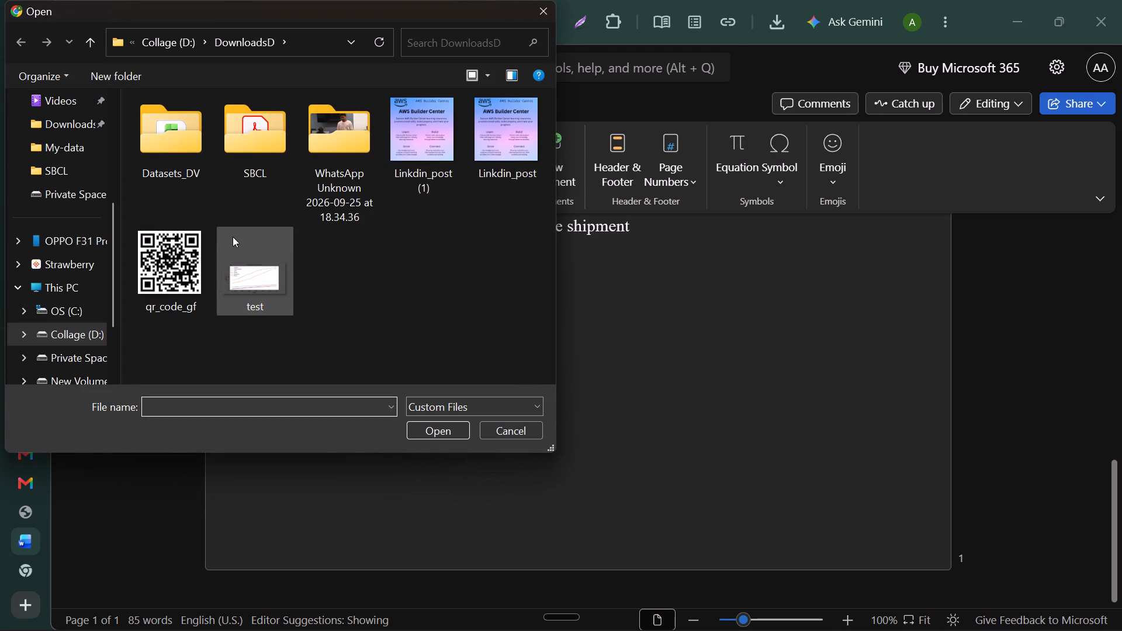
click(64, 340)
double_click(186, 162)
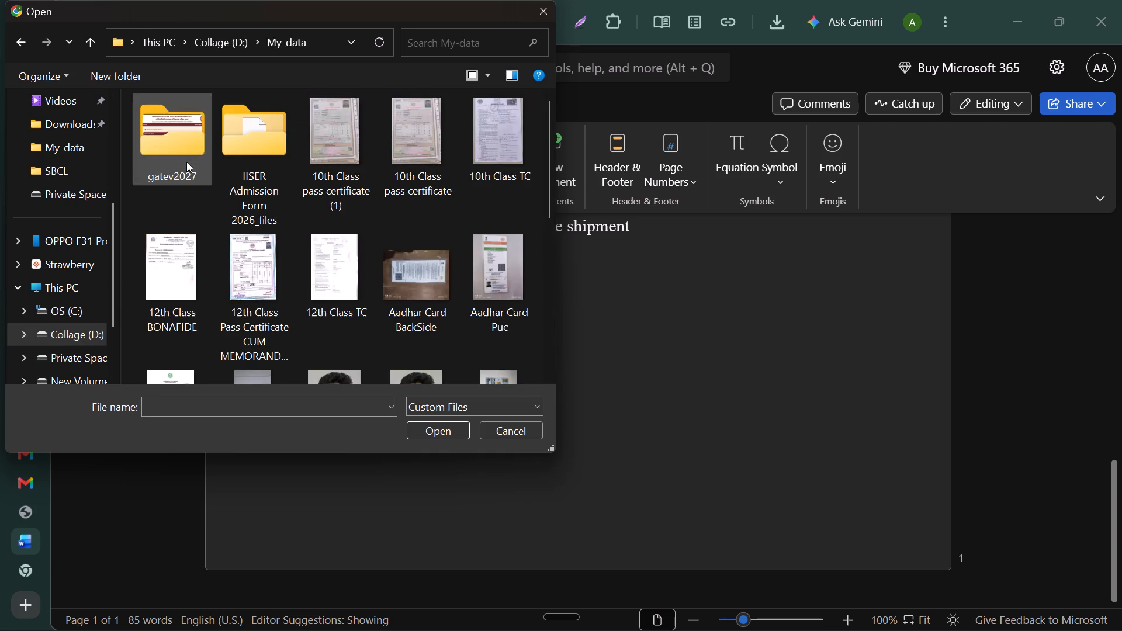
scroll(302, 323, down, 8)
click(197, 298)
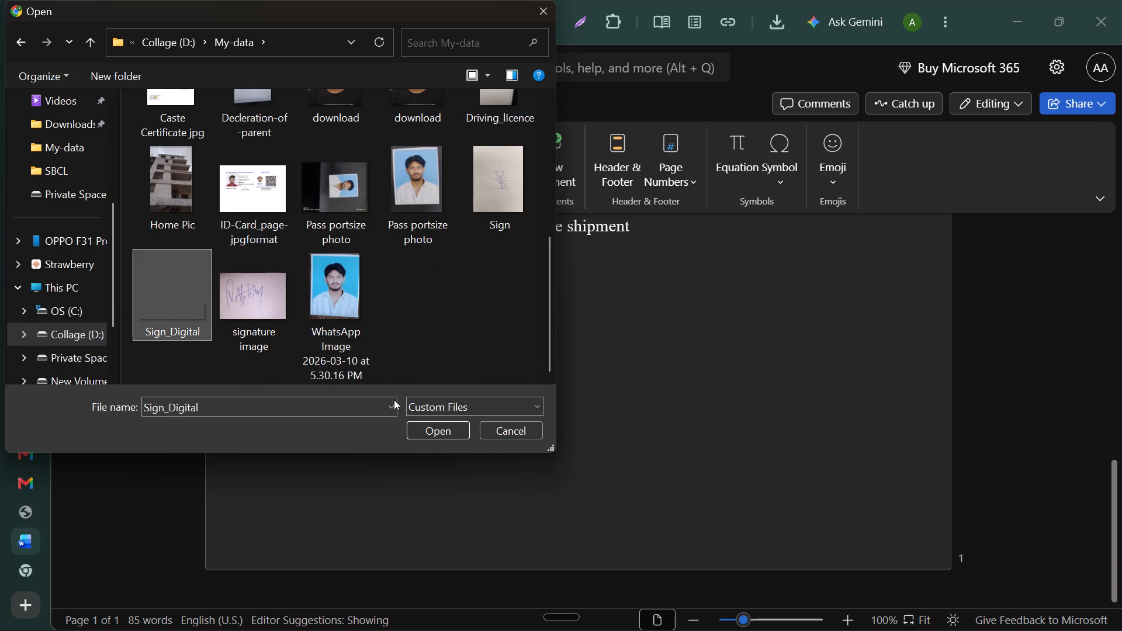
click(427, 428)
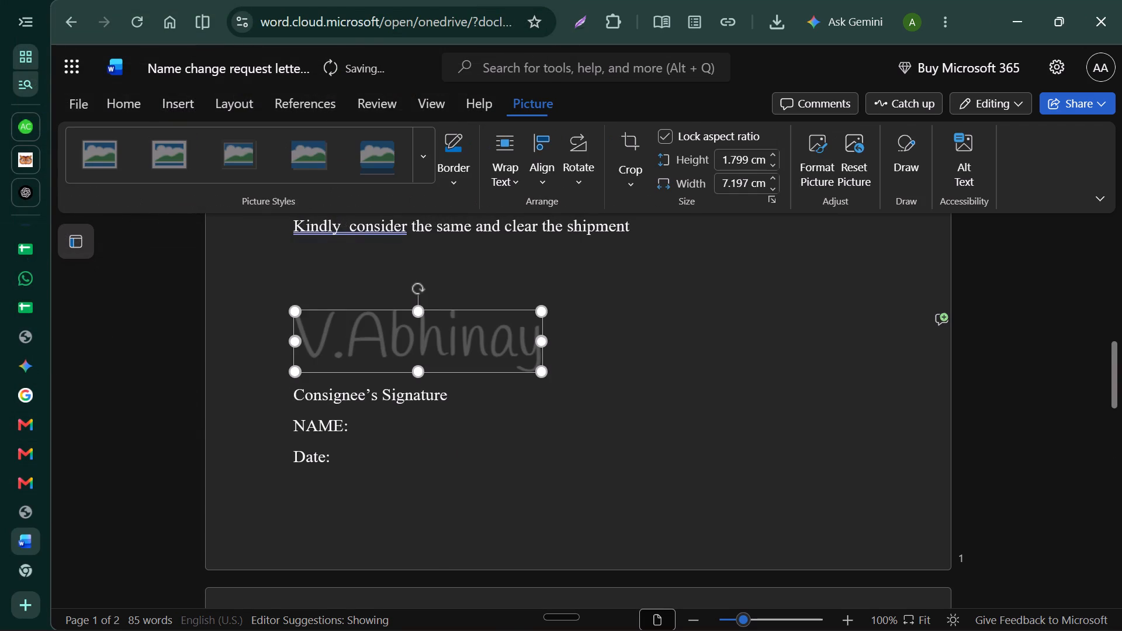
click(464, 463)
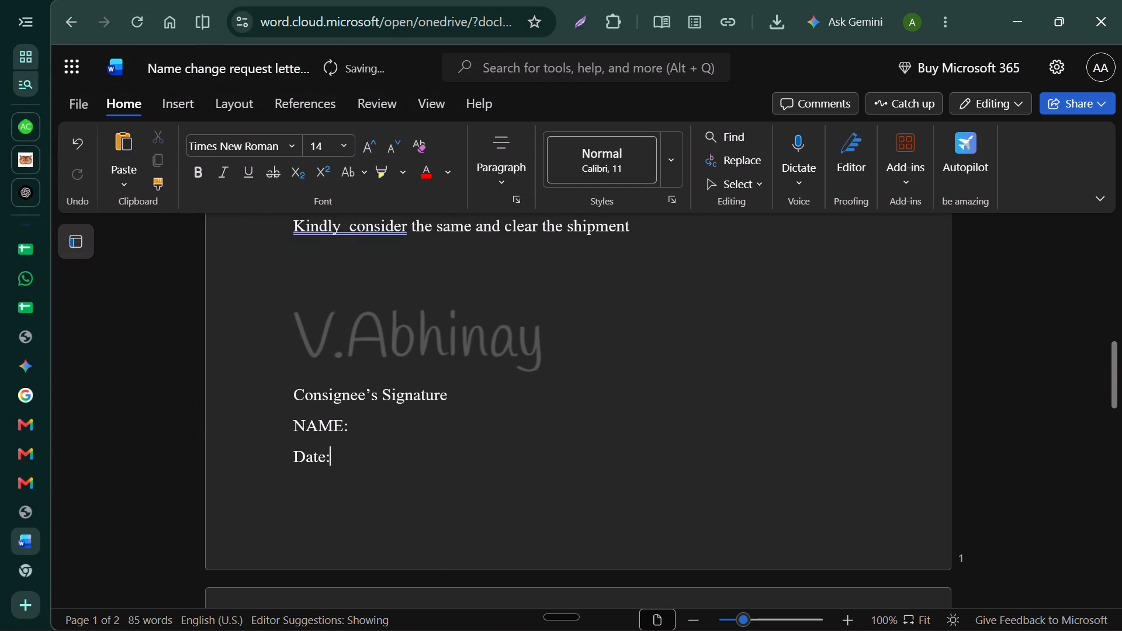
Enter the consignee's full name after "NAME:" in the signature block.
click(366, 428)
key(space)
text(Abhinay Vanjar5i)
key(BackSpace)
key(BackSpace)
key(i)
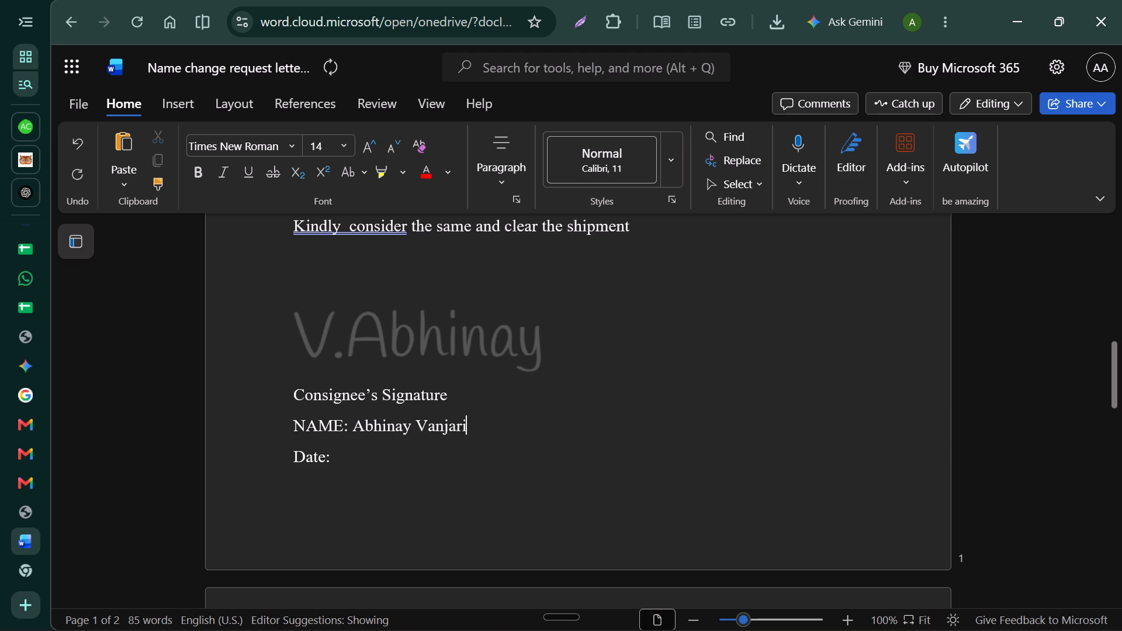
Enter the date 30-10-2026 after "Date:" in the signature block.
click(373, 455)
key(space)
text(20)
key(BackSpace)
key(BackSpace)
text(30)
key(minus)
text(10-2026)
Review the completed letter, checking the signature block, the page layout and the body text.
scroll(309, 341, down, 2)
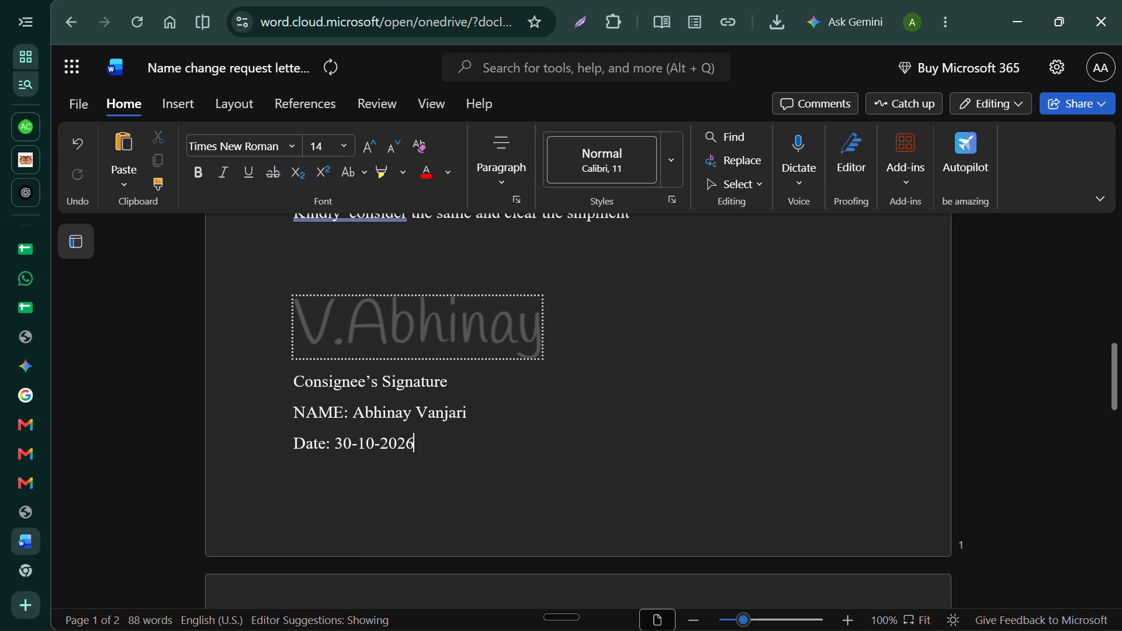
scroll(313, 341, down, 1)
scroll(370, 421, down, 4)
scroll(409, 484, down, 6)
scroll(407, 484, up, 4)
scroll(458, 360, up, 2)
scroll(458, 360, down, 1)
scroll(458, 360, up, 2)
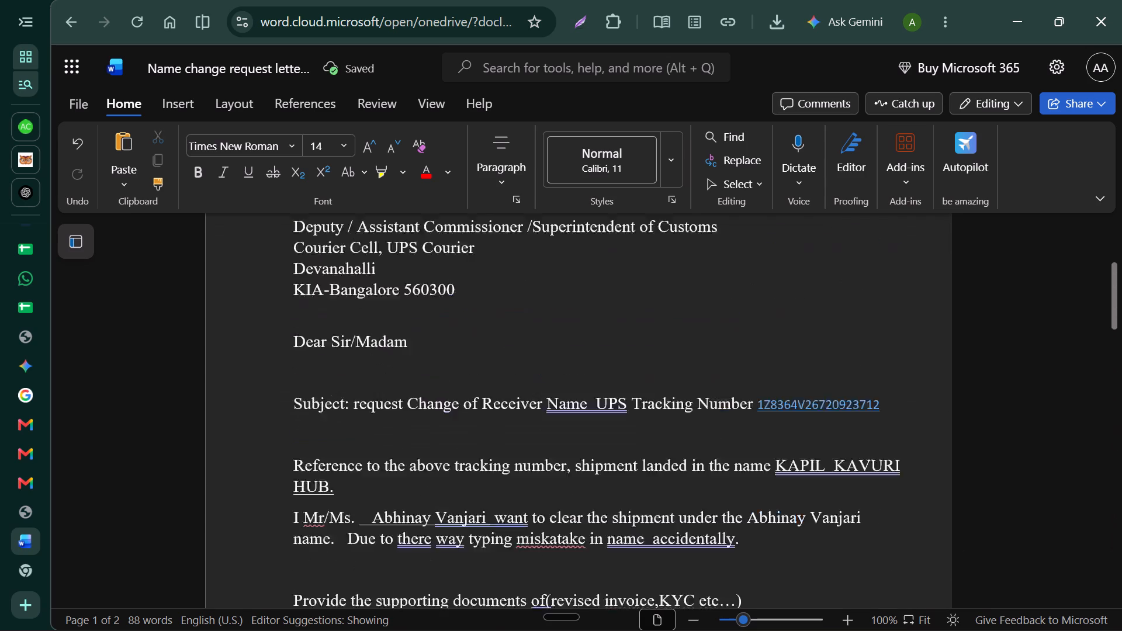